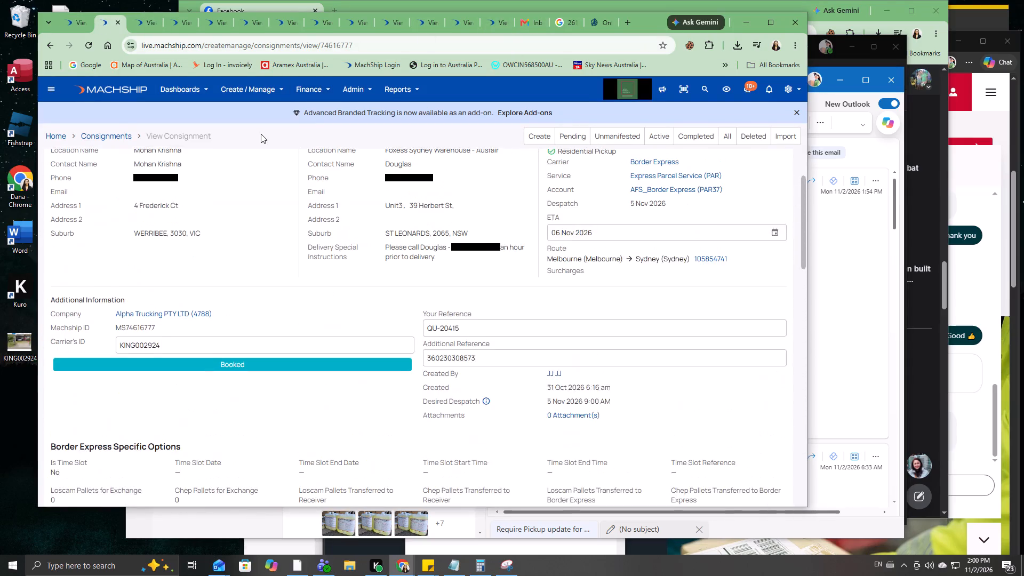
scroll(236, 212, "up", 7)
scroll(211, 250, "up", 7)
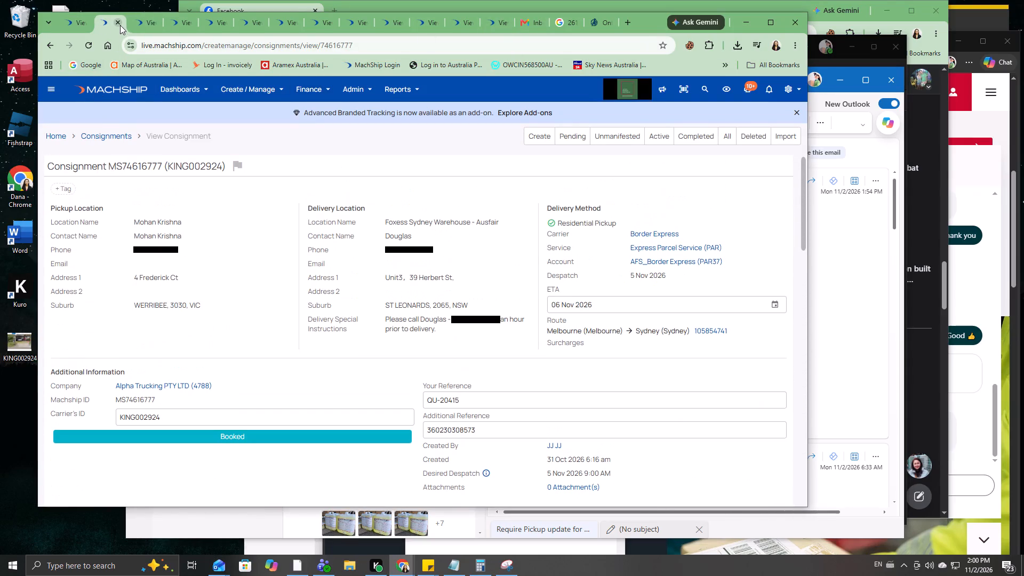
double_click(89, 54)
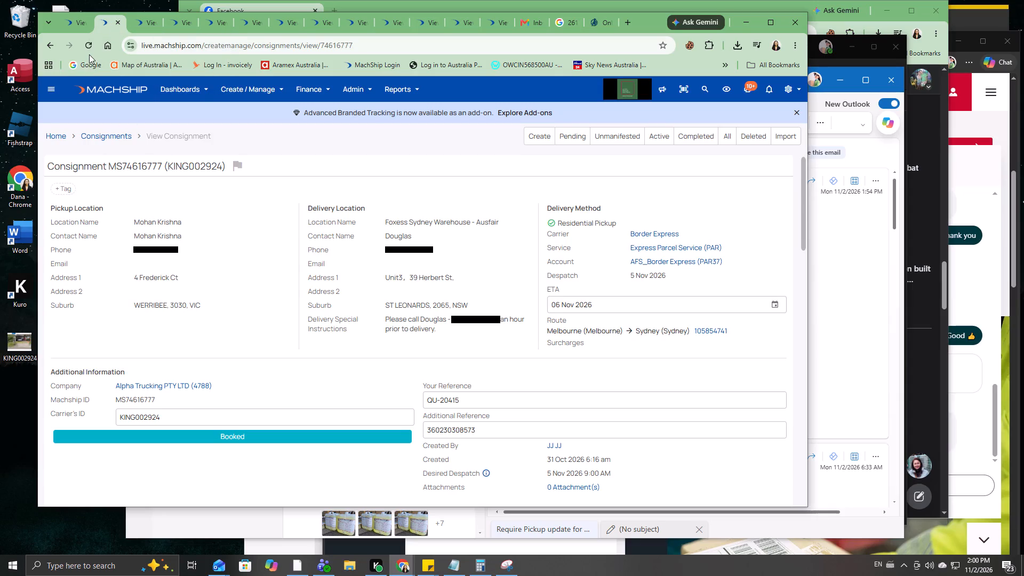
left_click(87, 46)
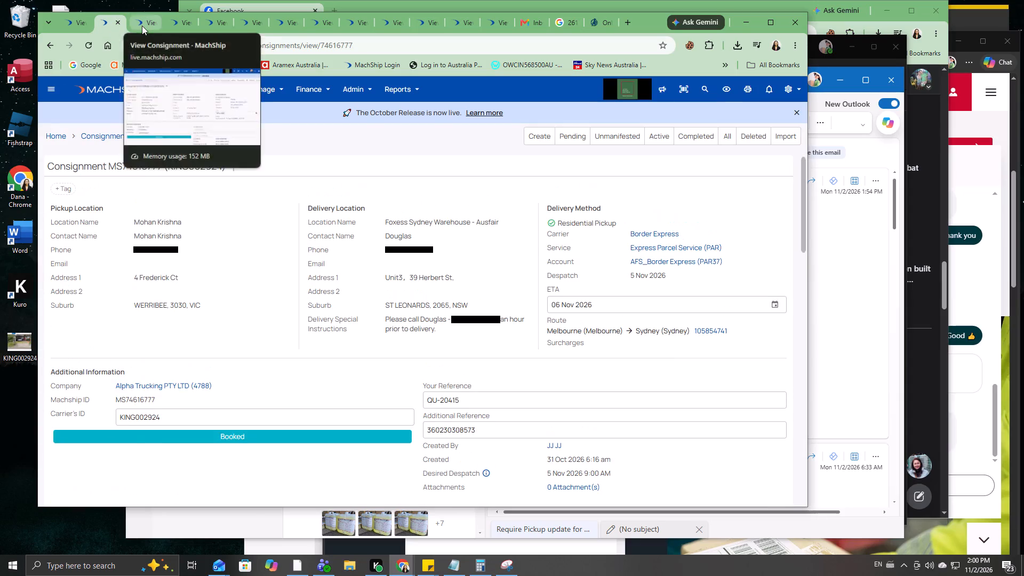
left_click(123, 22)
left_click(120, 22)
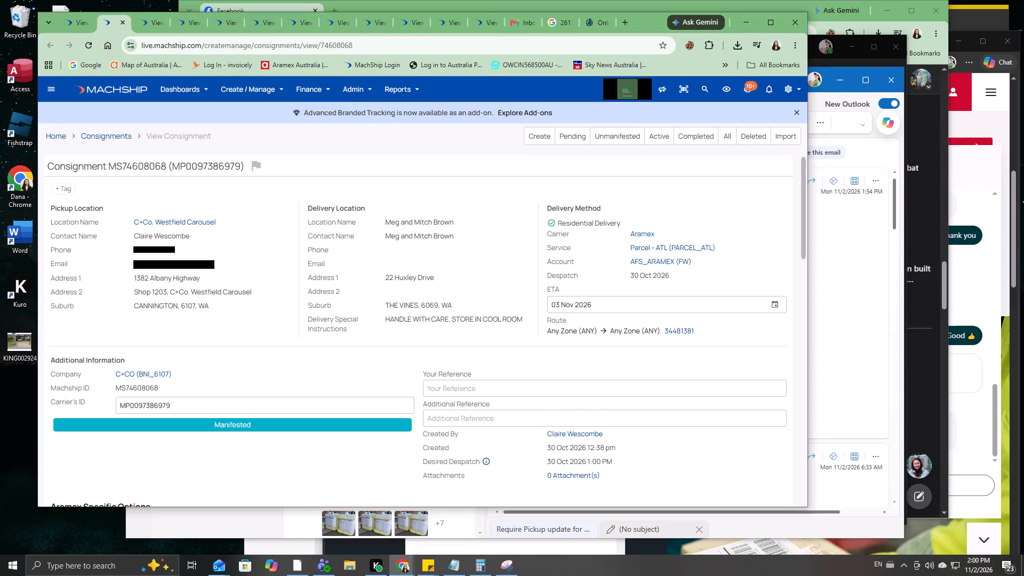
left_click(86, 48)
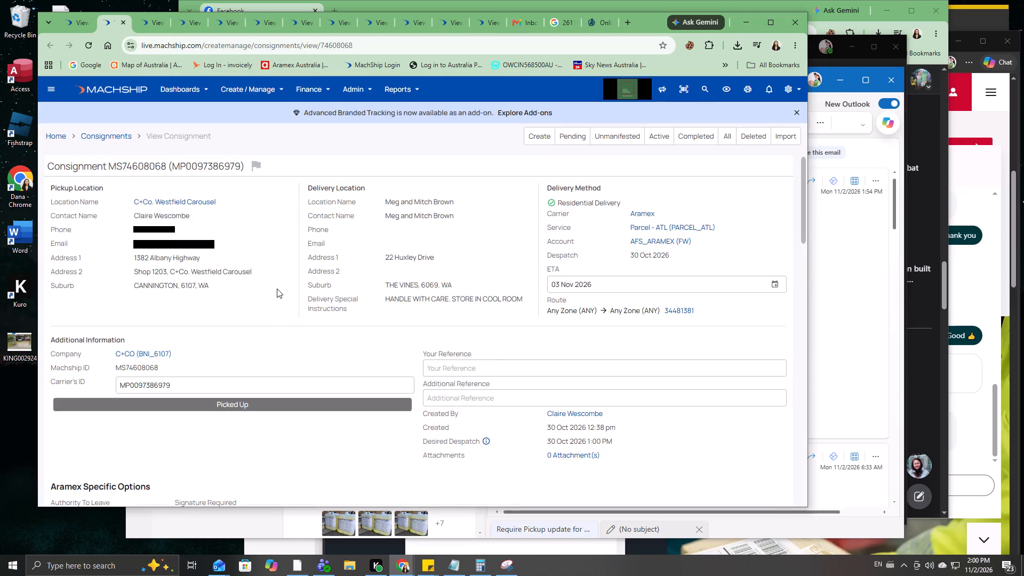
left_click(126, 25)
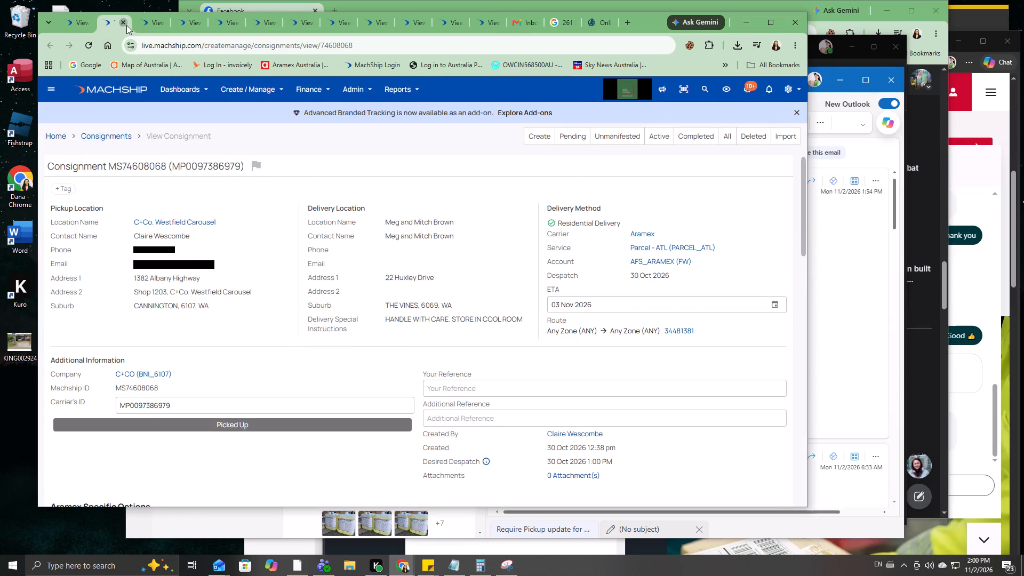
left_click(92, 48)
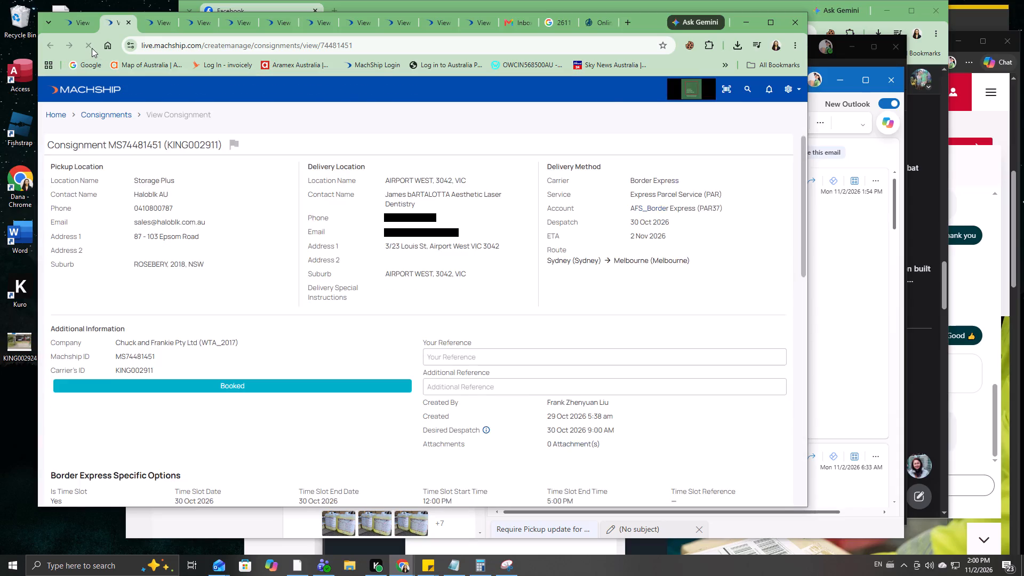
left_click_drag(206, 303, 127, 230)
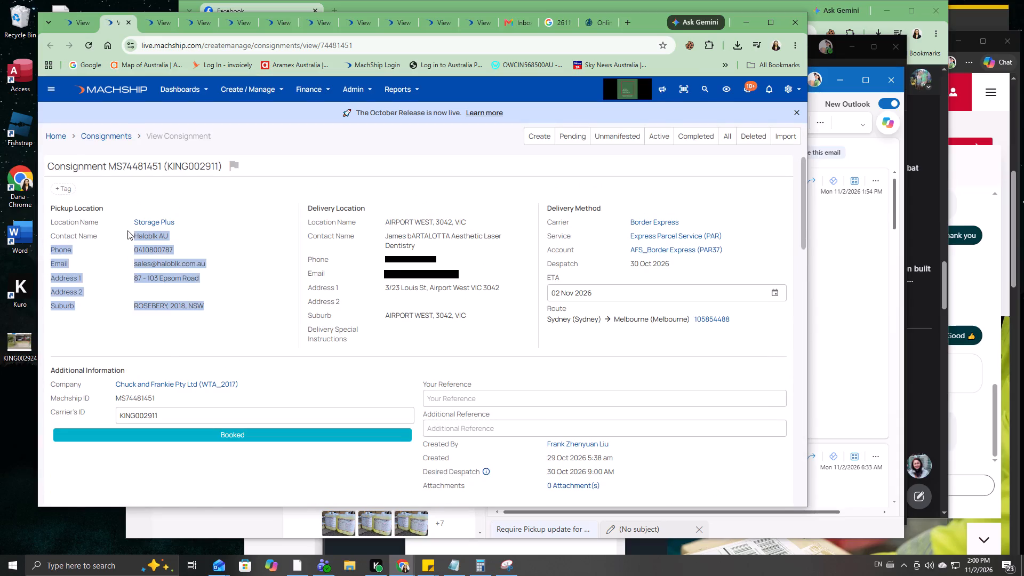
left_click_drag(127, 230, 126, 223)
left_click(187, 241)
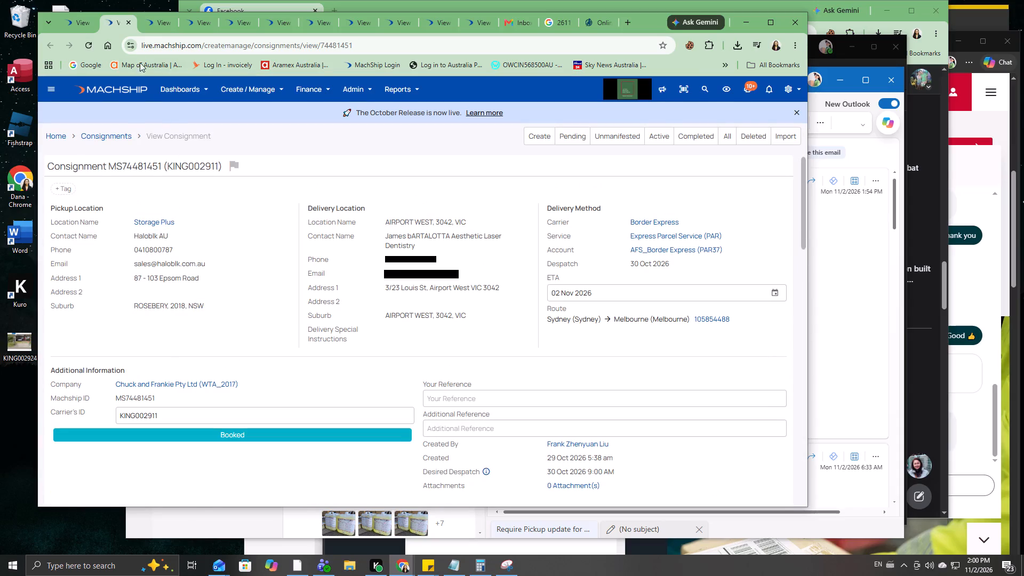
left_click(128, 22)
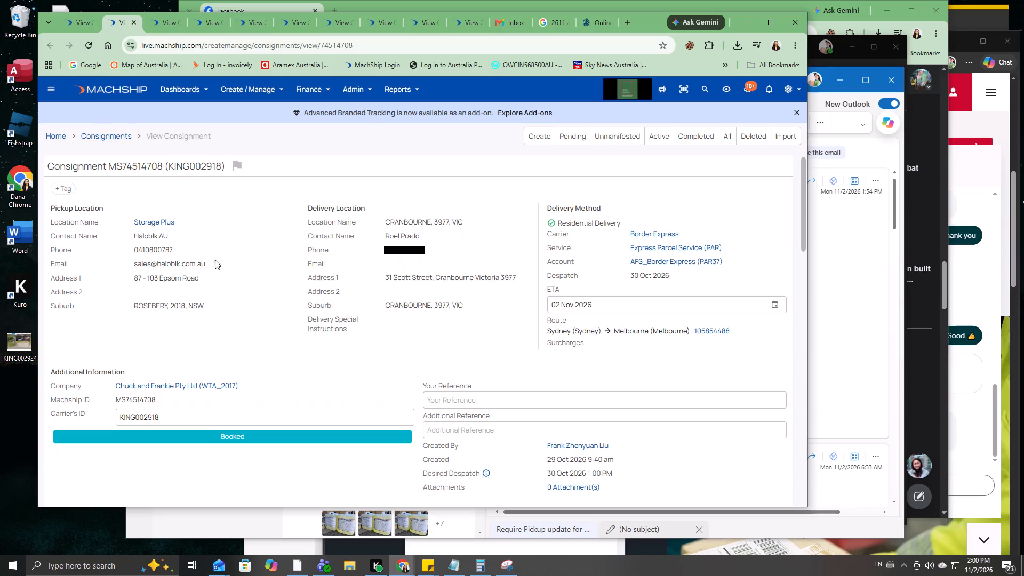
left_click(135, 25)
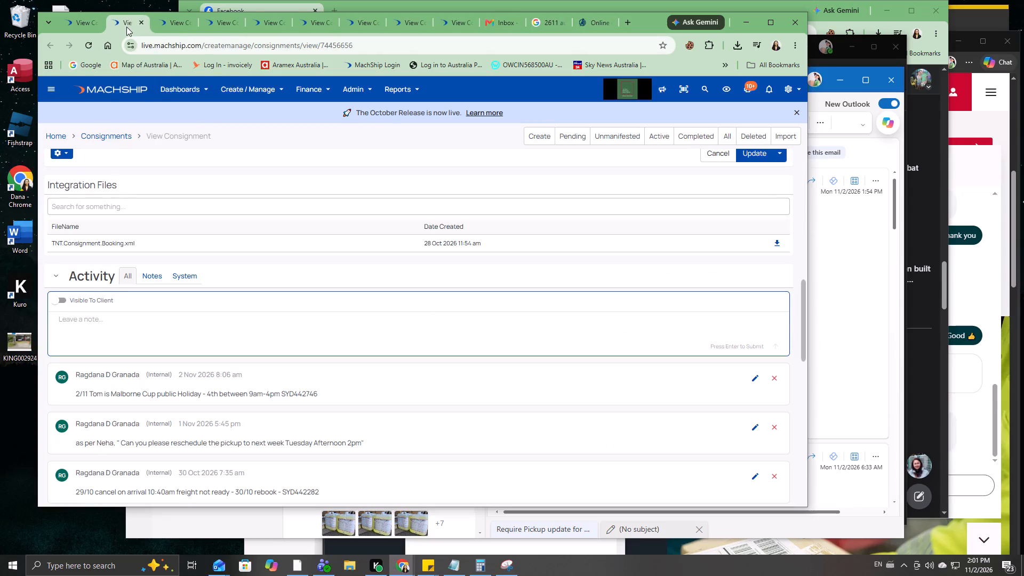
left_click(126, 27)
double_click(162, 23)
scroll(205, 297, "up", 6)
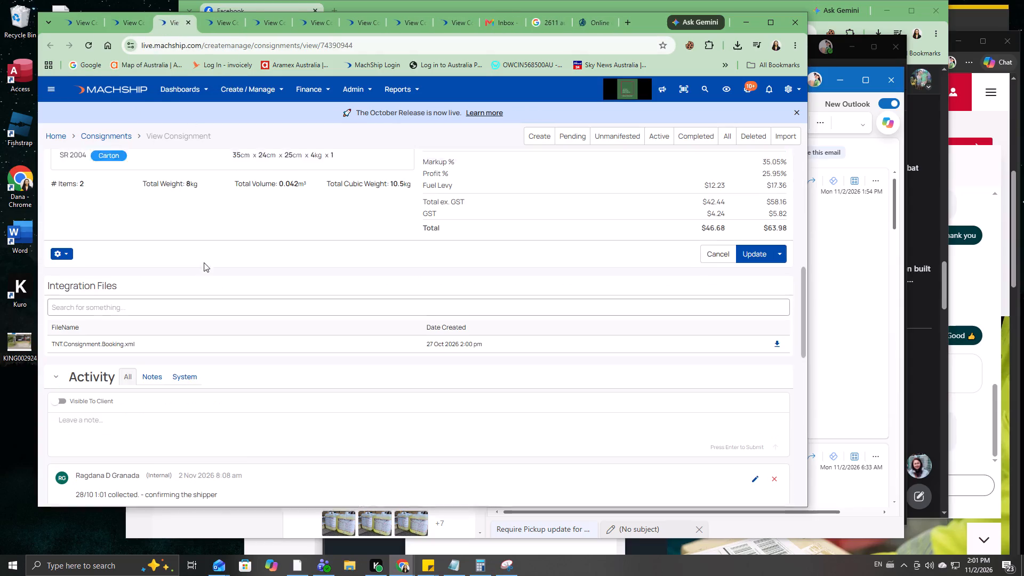
scroll(204, 262, "up", 15)
scroll(212, 297, "up", 12)
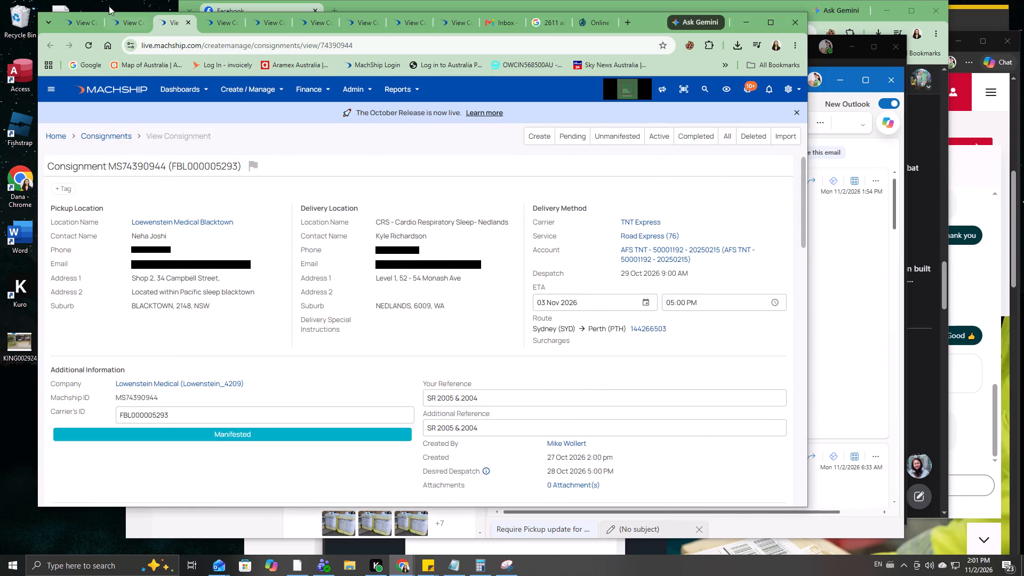
double_click(87, 23)
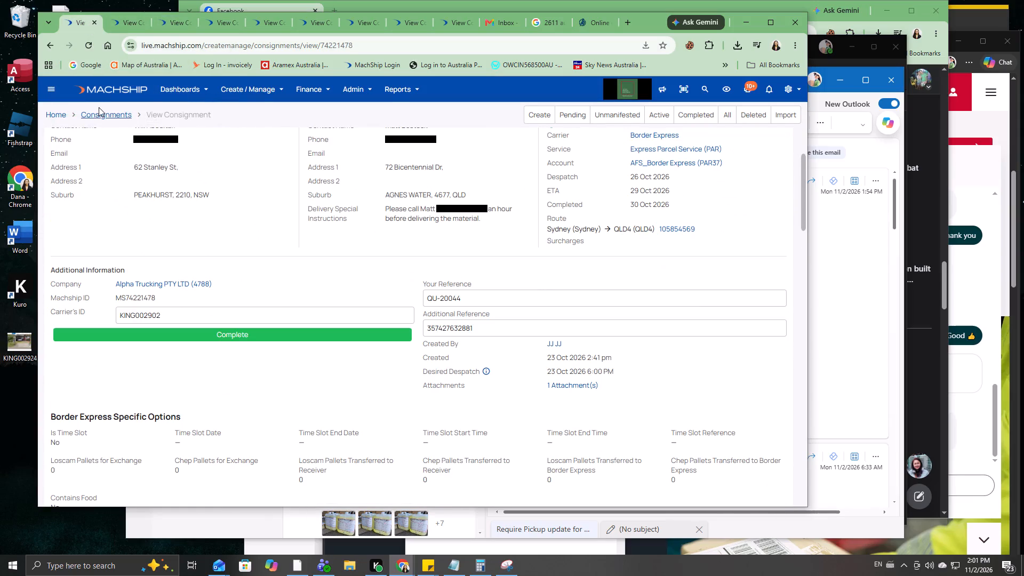
left_click(113, 91)
left_click(52, 90)
left_click(115, 231)
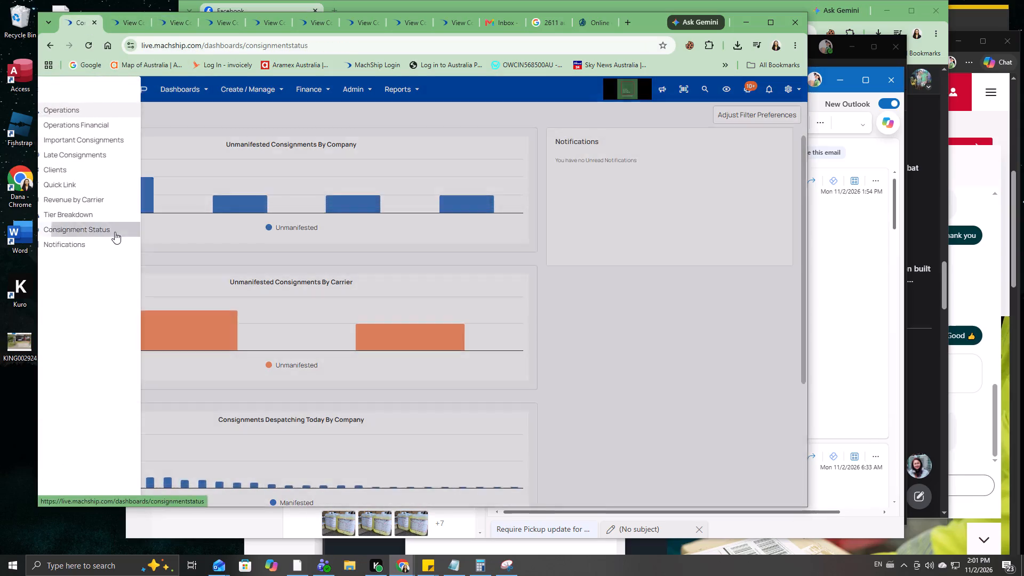
left_click(161, 218)
left_click(161, 218)
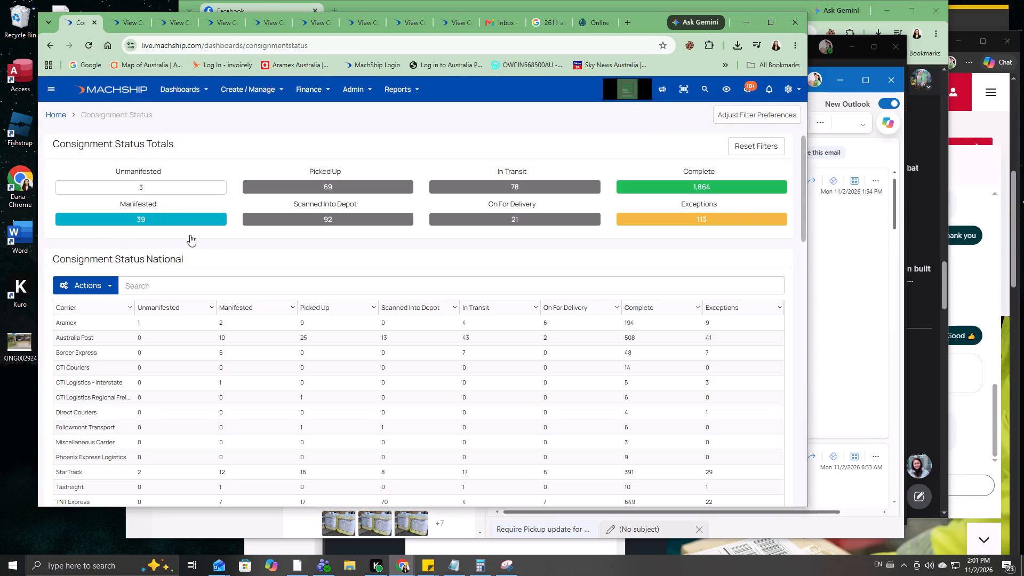
Sort the Active Consignments table by despatch date in descending order and go through to the late October despatches.
scroll(330, 293, "down", 16)
scroll(527, 300, "up", 1)
scroll(527, 300, "down", 20)
scroll(527, 300, "down", 20)
scroll(527, 300, "down", 3)
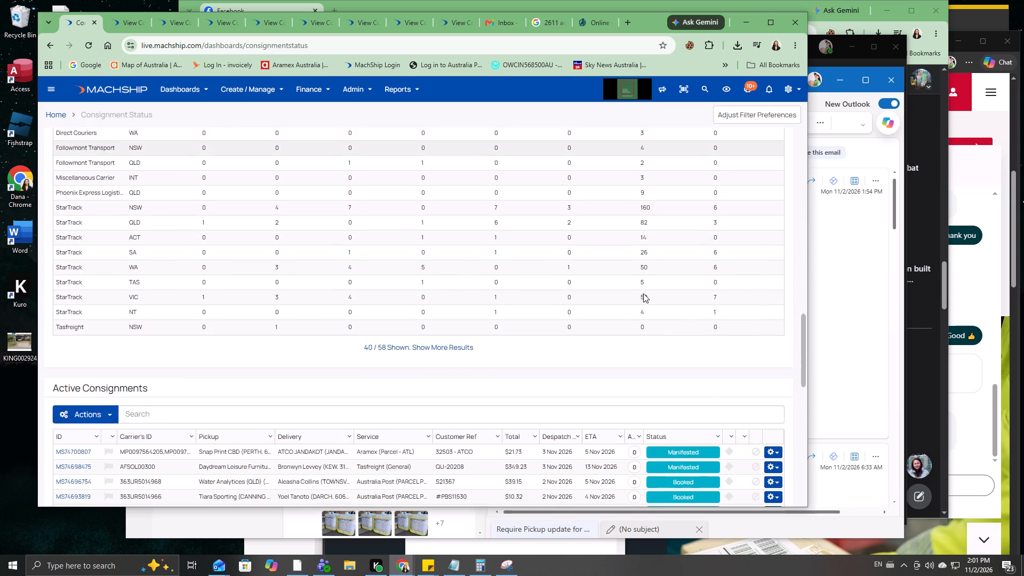
scroll(643, 293, "down", 2)
scroll(643, 294, "up", 1)
scroll(643, 294, "down", 8)
left_click(577, 169)
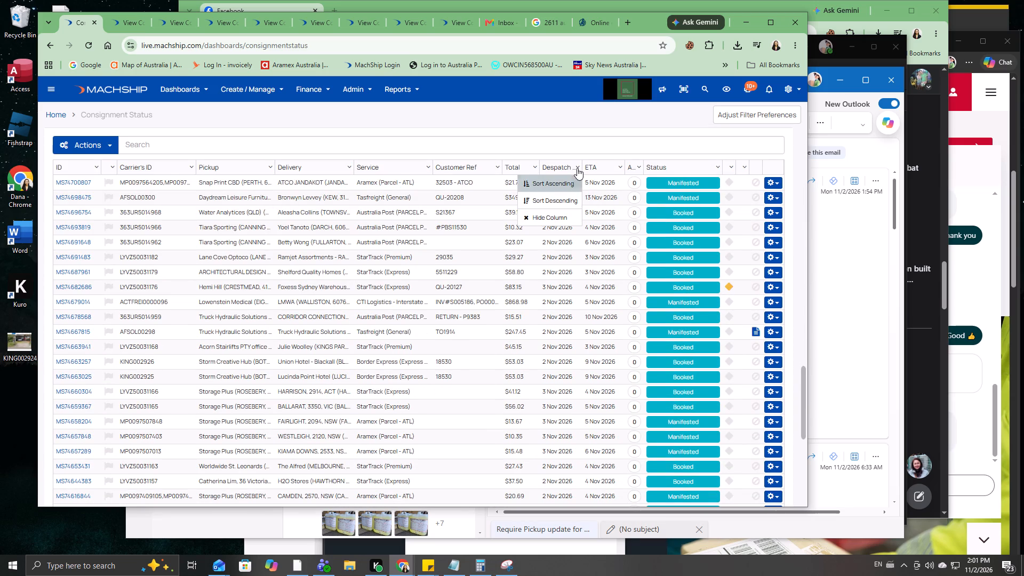
left_click(558, 203)
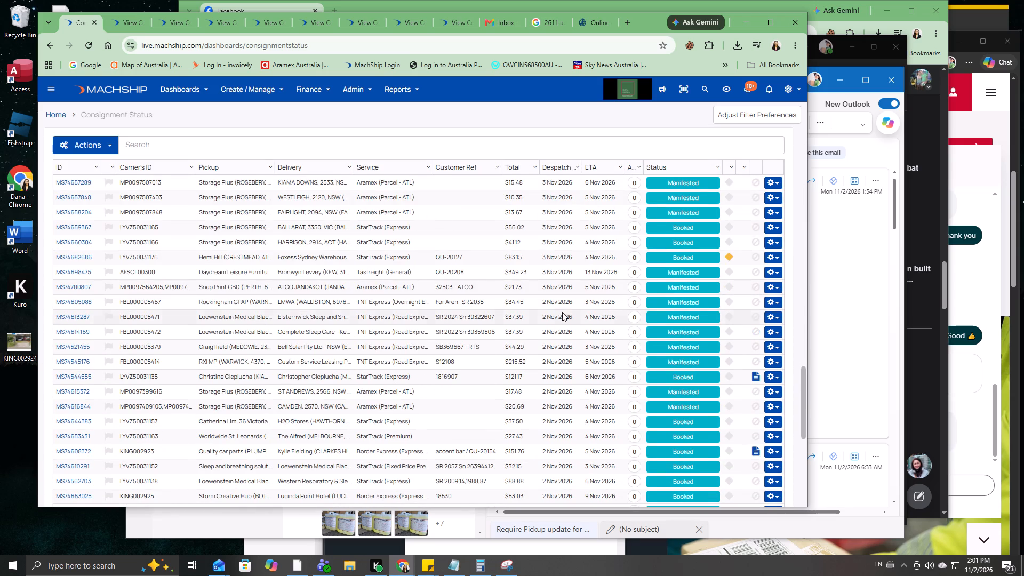
scroll(549, 293, "down", 8)
scroll(547, 391, "down", 7)
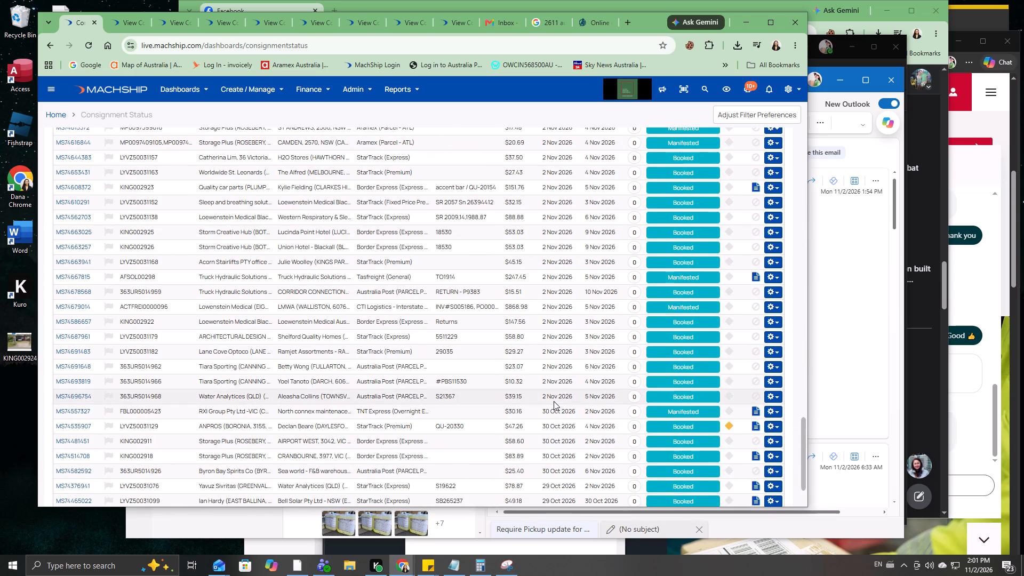
left_click_drag(549, 413, 270, 413)
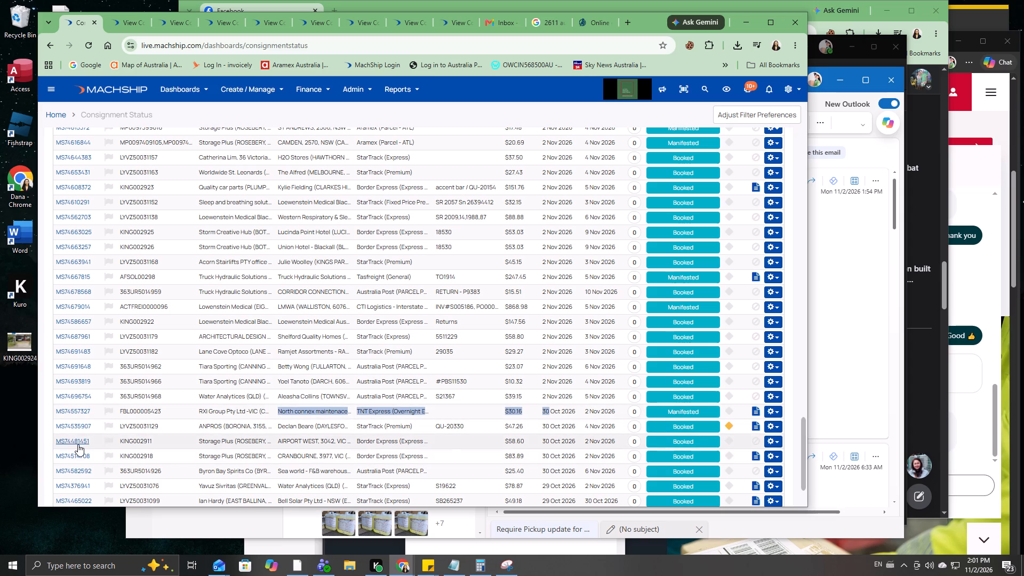
right_click(78, 444)
left_click(161, 305)
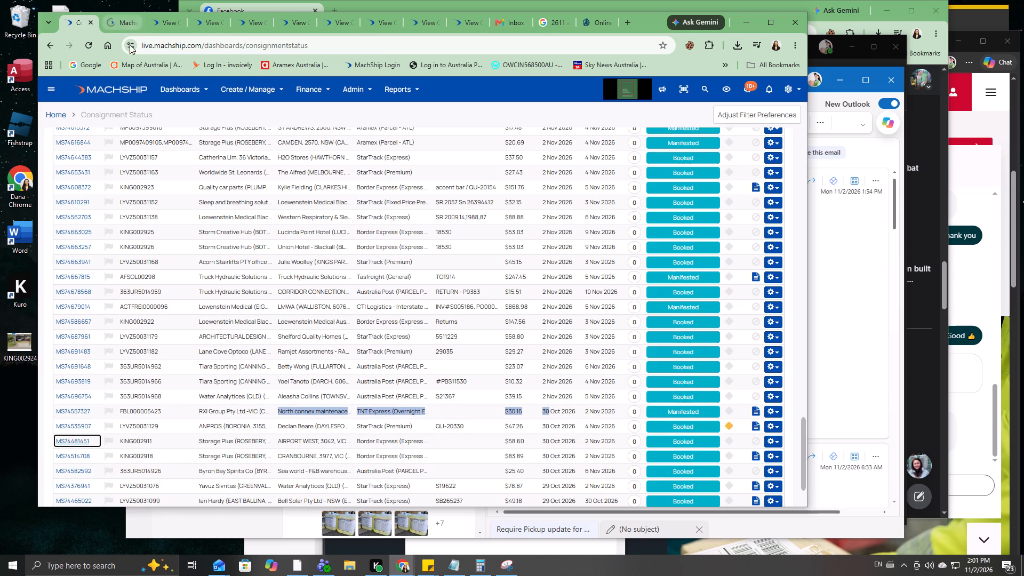
right_click(71, 458)
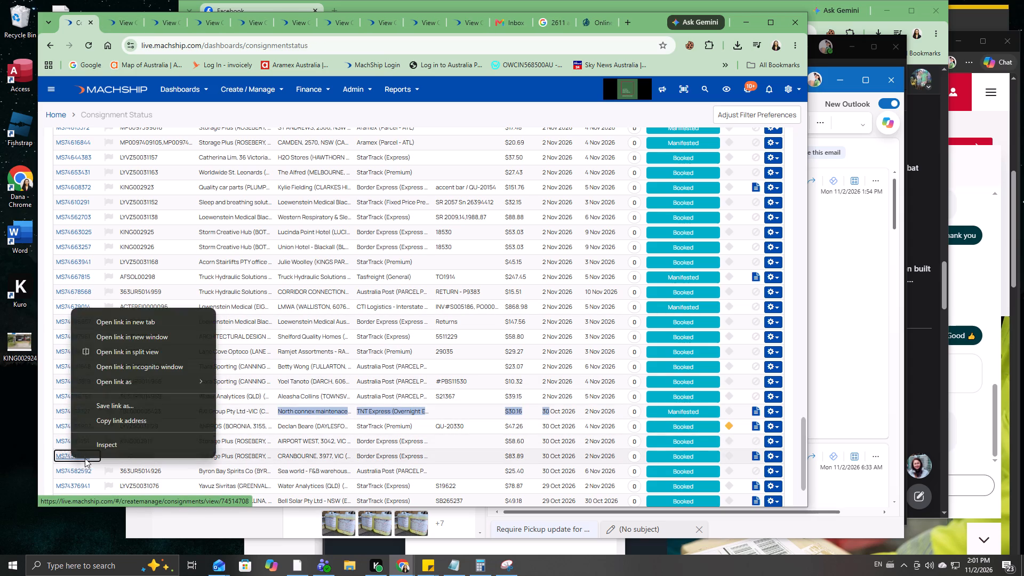
left_click(150, 325)
double_click(113, 20)
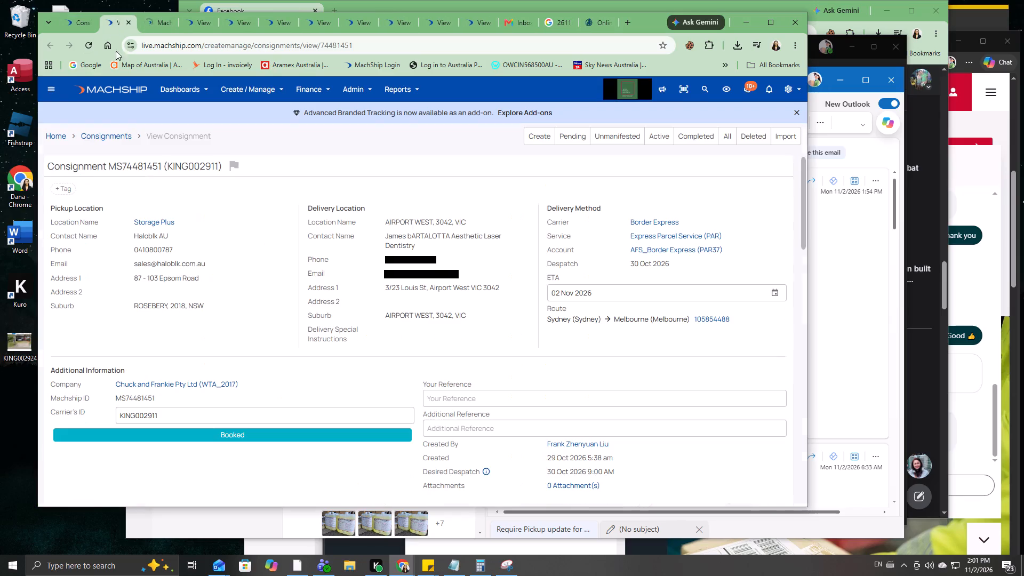
scroll(329, 323, "down", 20)
scroll(329, 323, "down", 20)
scroll(329, 323, "down", 3)
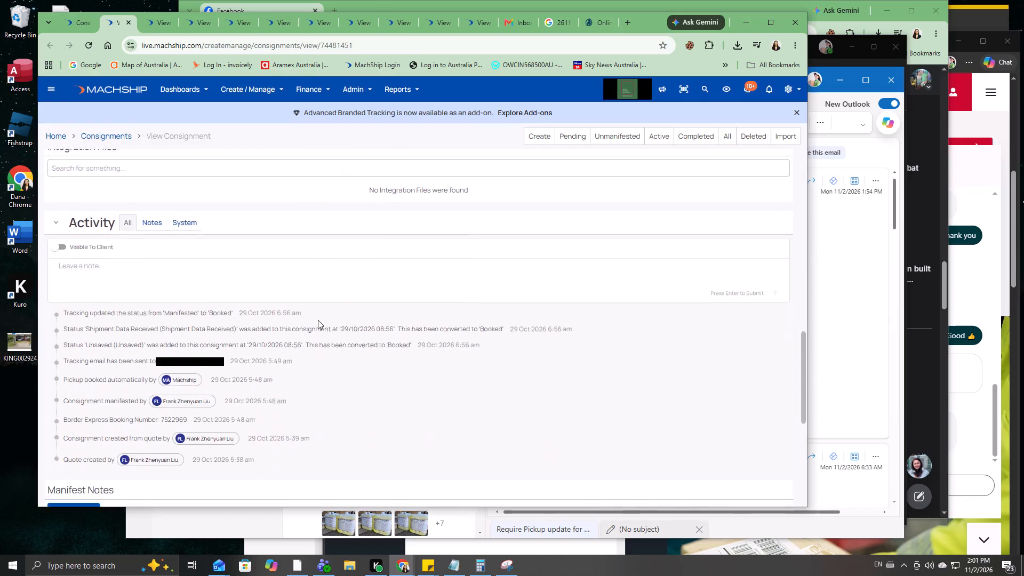
left_click_drag(305, 218, 70, 223)
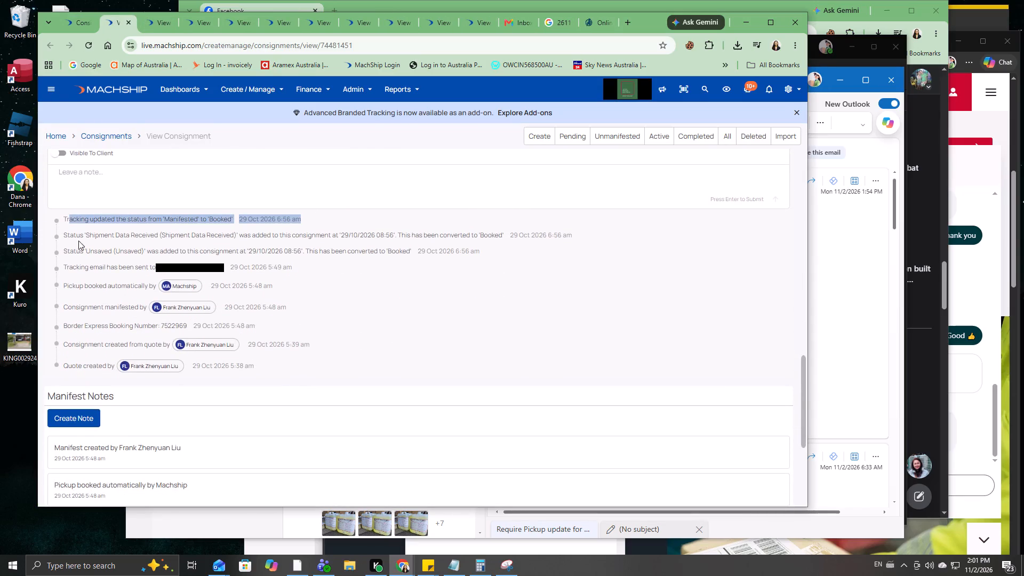
left_click_drag(73, 234, 582, 234)
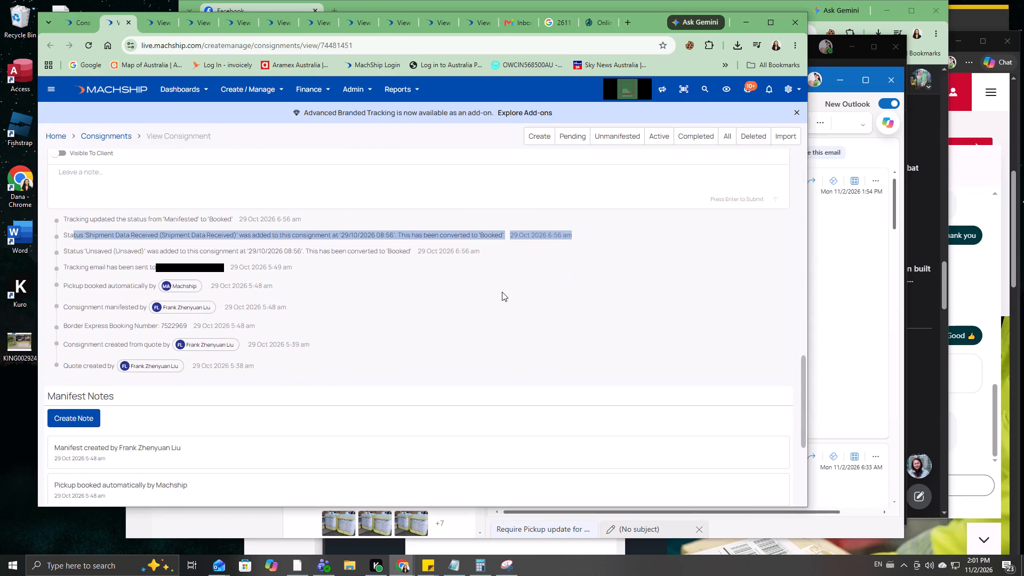
scroll(486, 334, "up", 2)
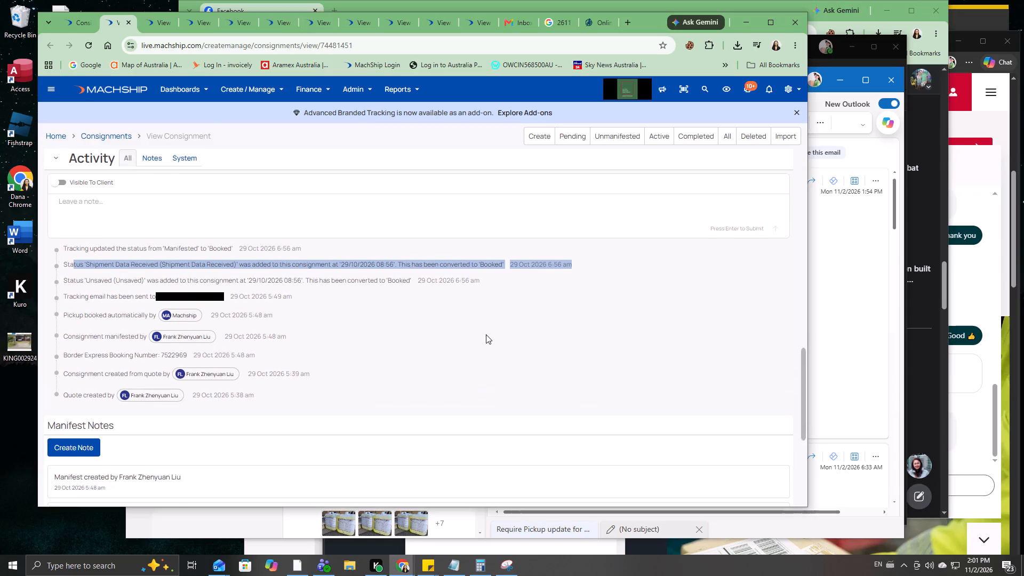
scroll(486, 334, "up", 2)
scroll(475, 343, "down", 7)
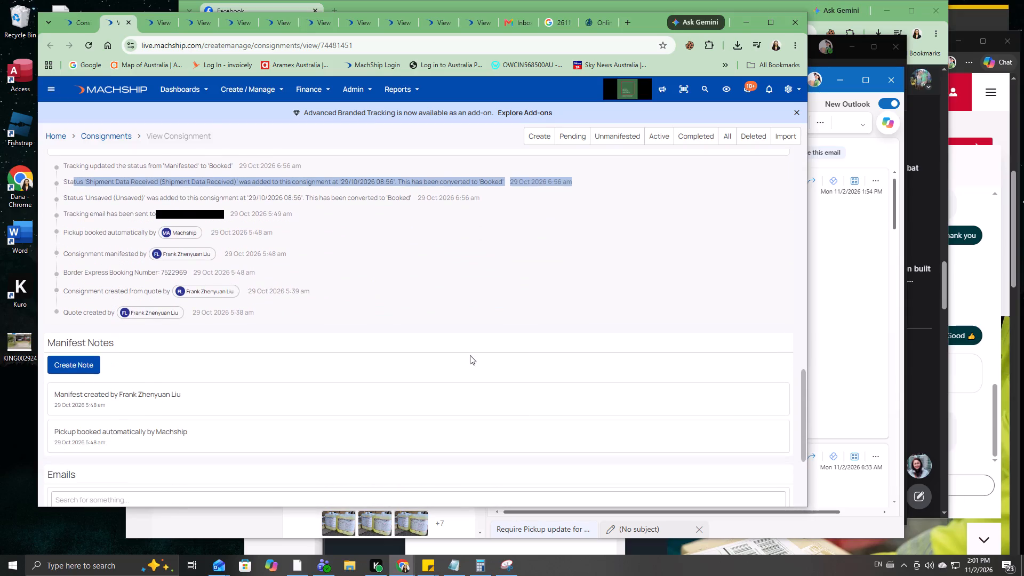
scroll(470, 356, "up", 13)
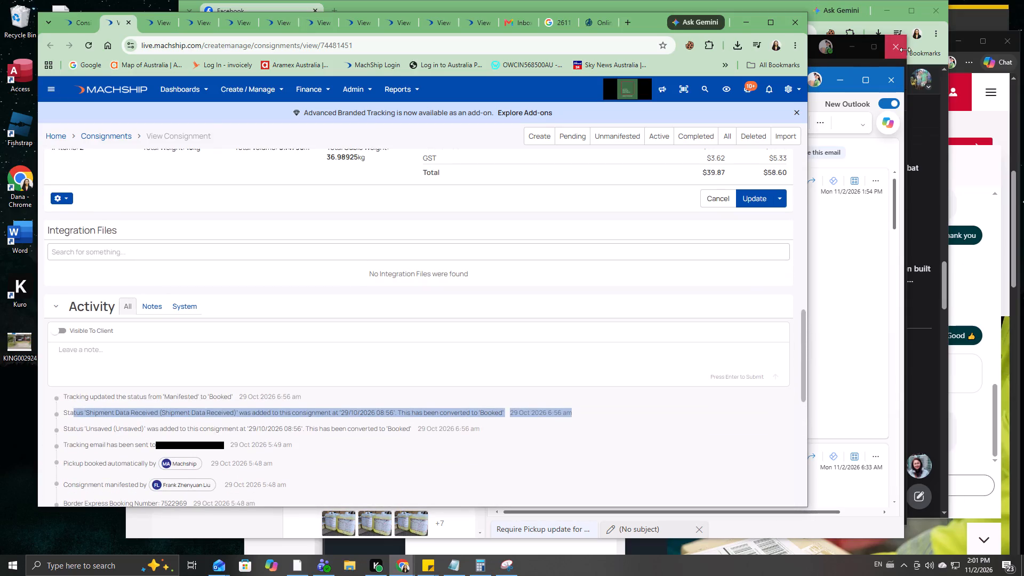
Switch to Microsoft Edge, close the old Border Express customer service page, and load borderexpress.com.au in a new tab.
left_click(298, 568)
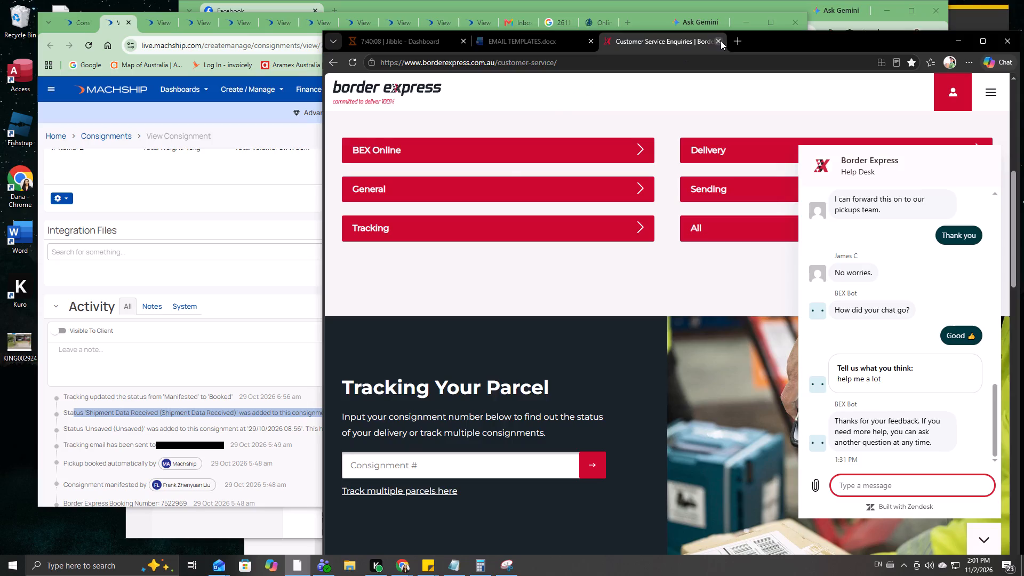
left_click(718, 41)
double_click(618, 43)
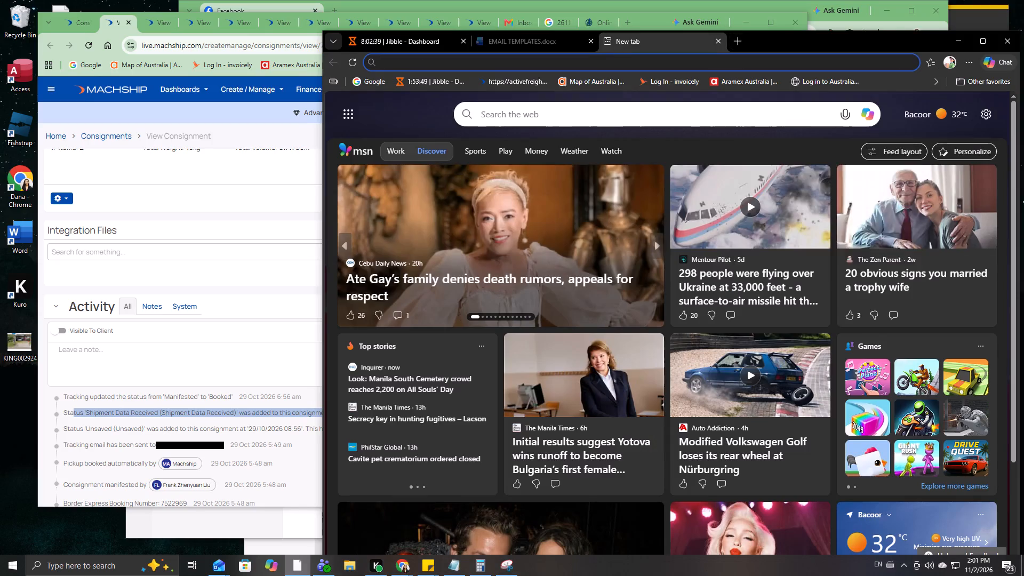
left_click(572, 60)
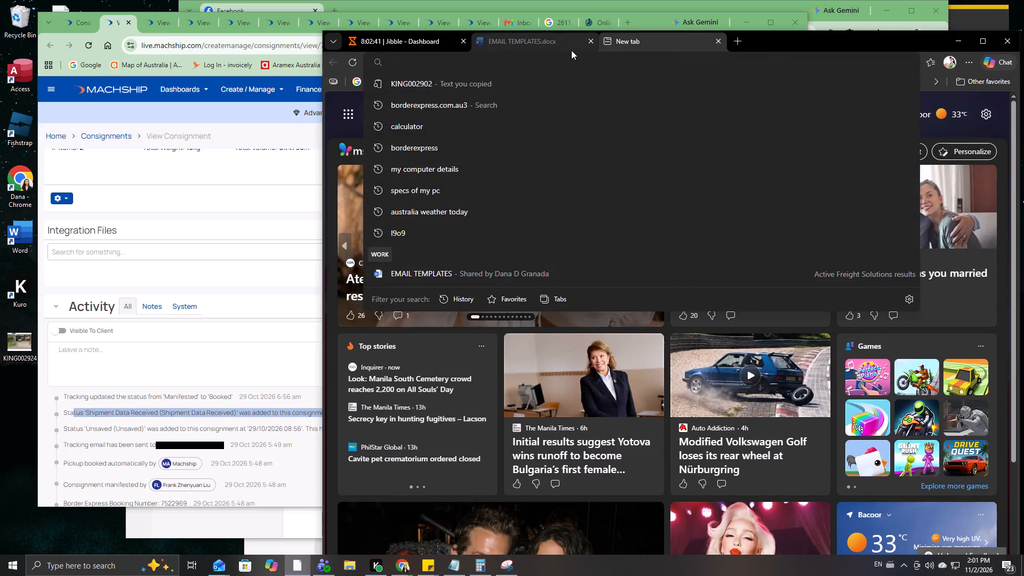
type("bo")
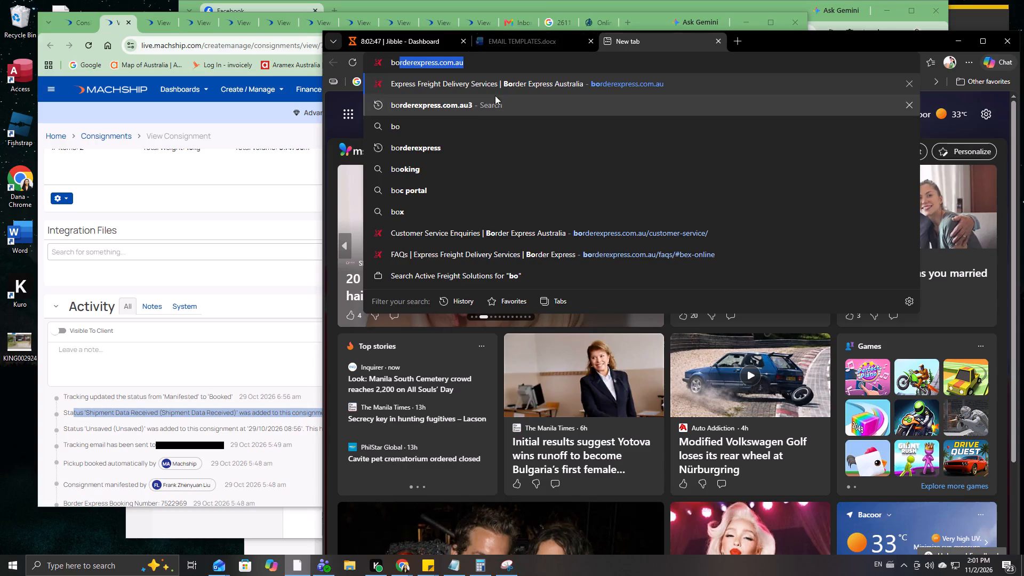
left_click(484, 81)
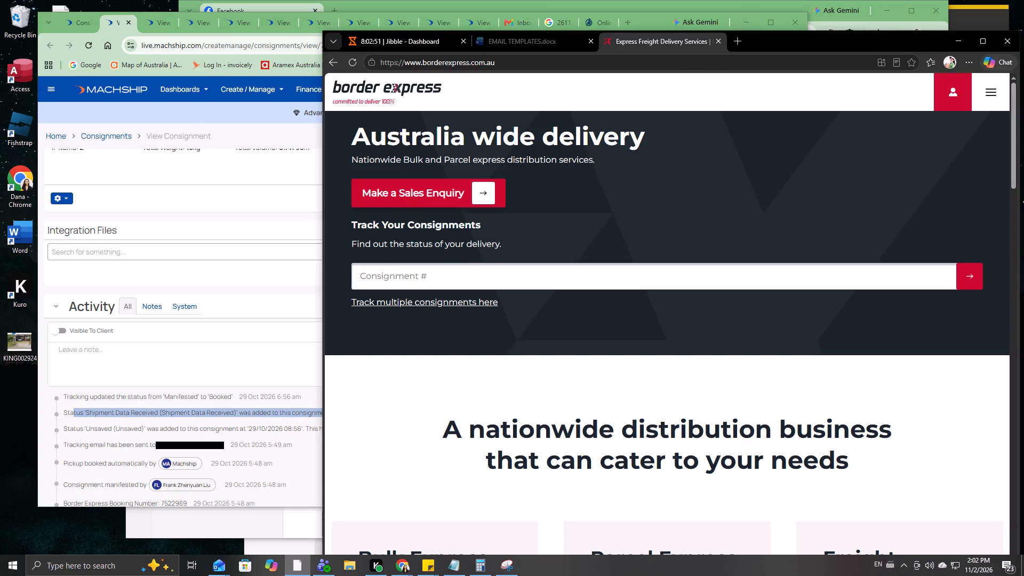
Go to Border Express's Customer Service page and open its help desk chat.
scroll(247, 464, "down", 3)
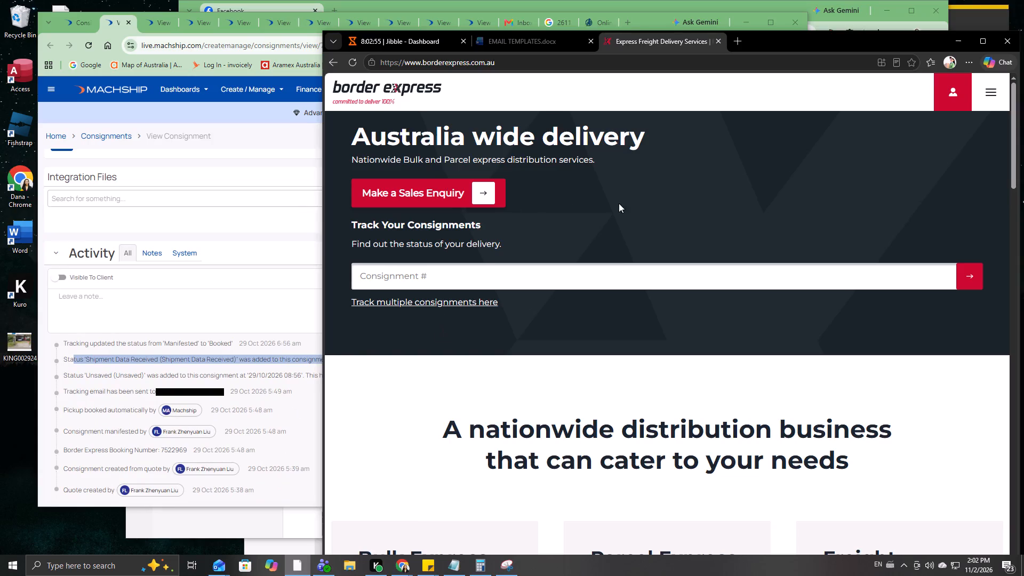
left_click(982, 95)
left_click(349, 308)
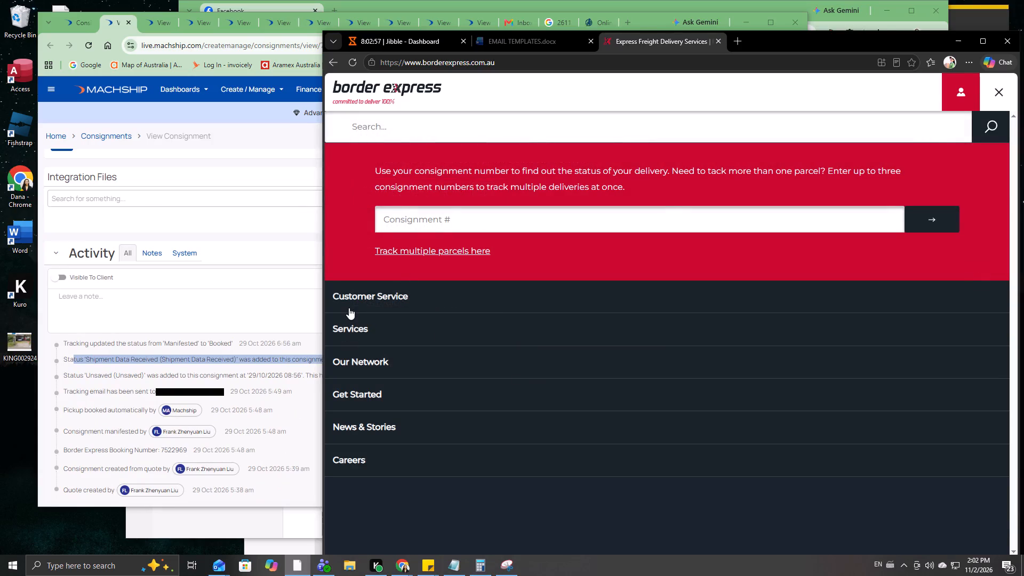
scroll(900, 459, "down", 8)
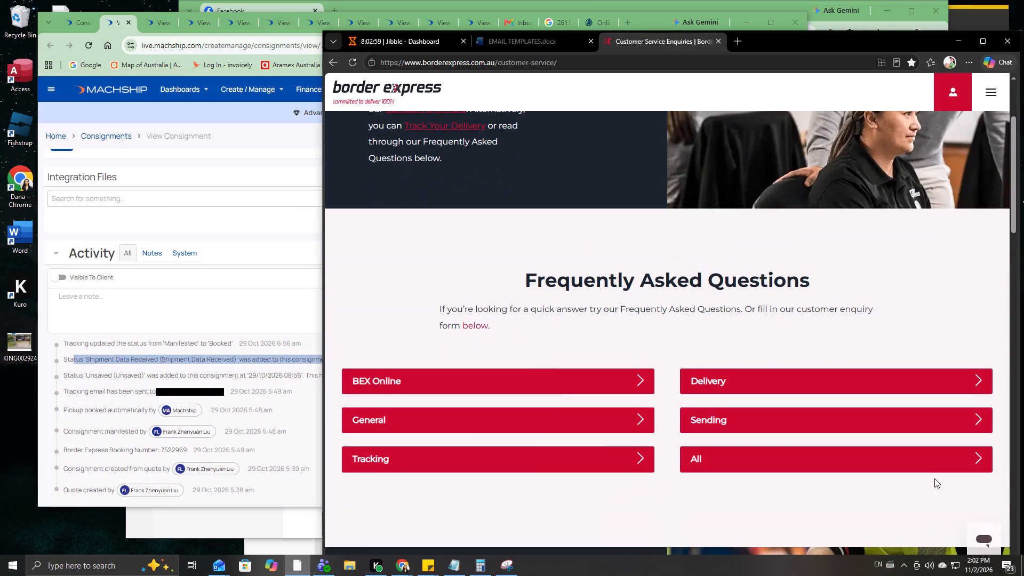
left_click(988, 539)
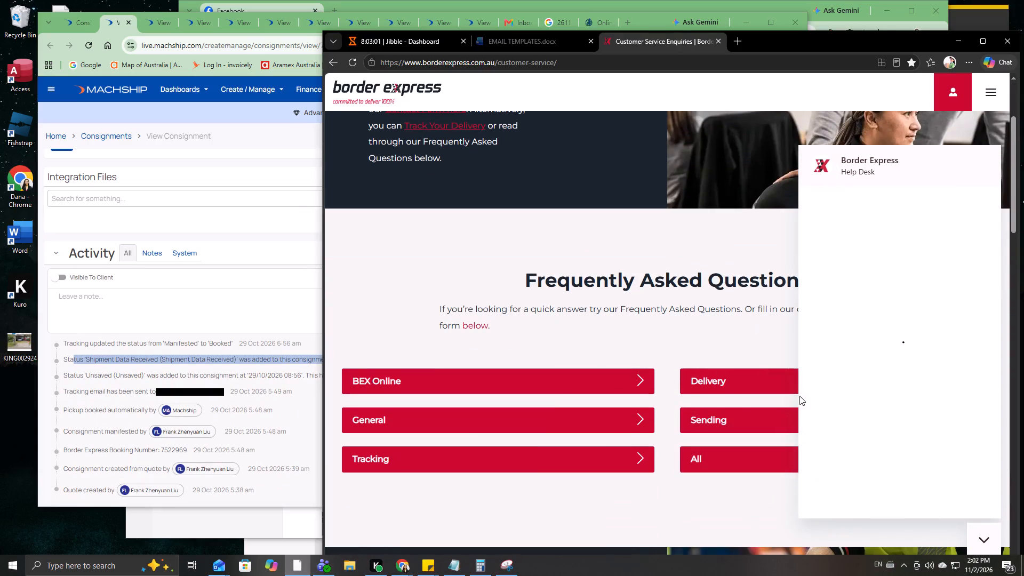
Send the message "agent" in the Border Express help desk chat and read the bot's reply.
left_click(857, 484)
type("agenbt")
key("BackSpace")
key("BackSpace")
key("t")
key("Return")
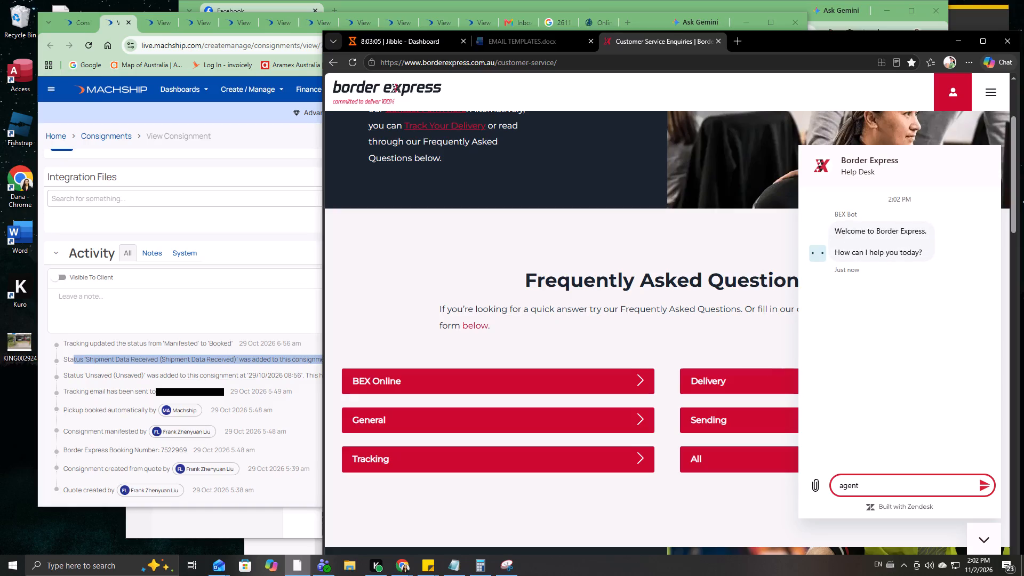
scroll(226, 262, "up", 11)
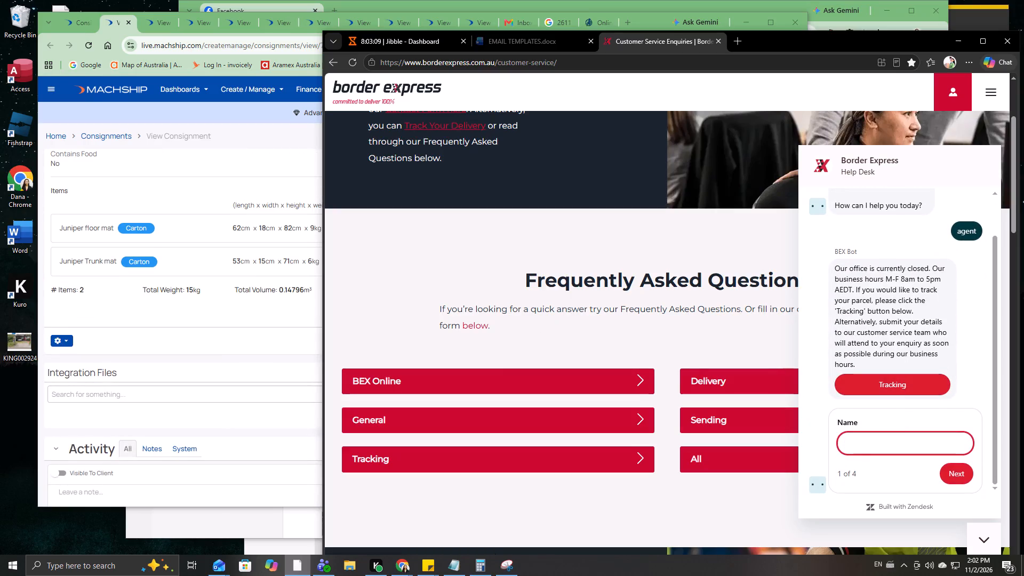
left_click(834, 268)
left_click_drag(862, 278, 891, 357)
left_click(869, 368)
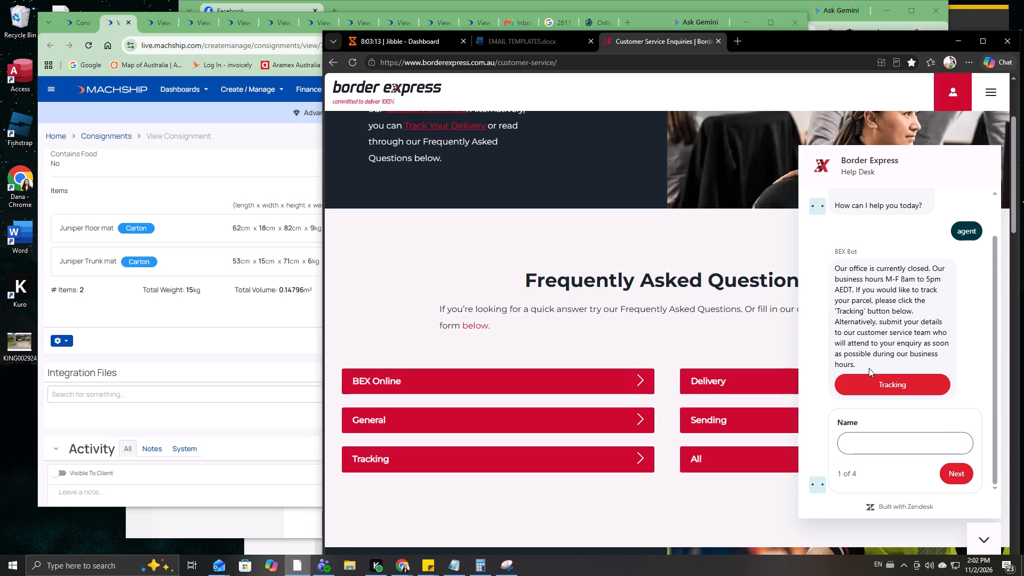
left_click(855, 368)
left_click_drag(839, 324, 834, 273)
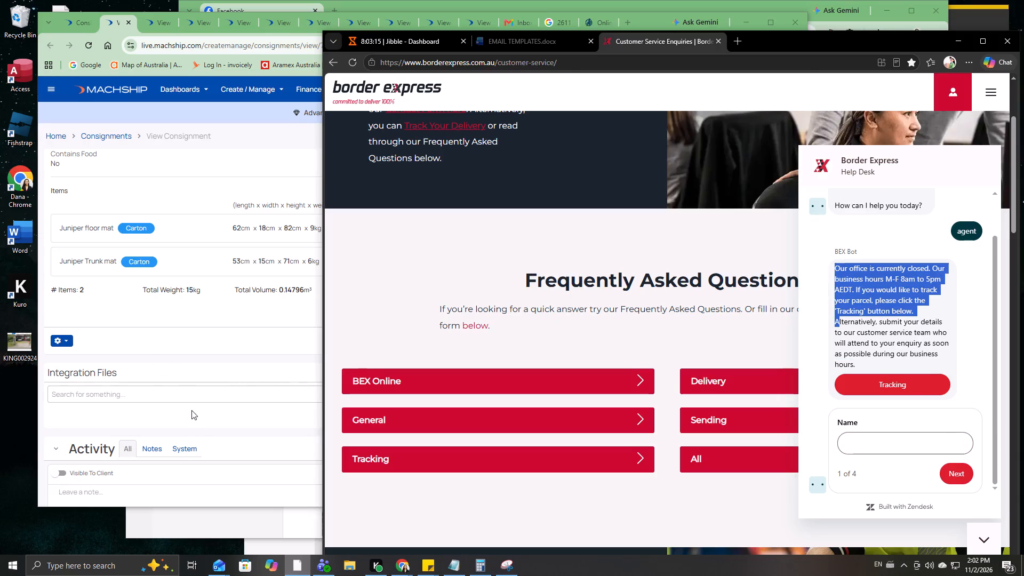
double_click(221, 429)
scroll(223, 426, "down", 13)
left_click(181, 268)
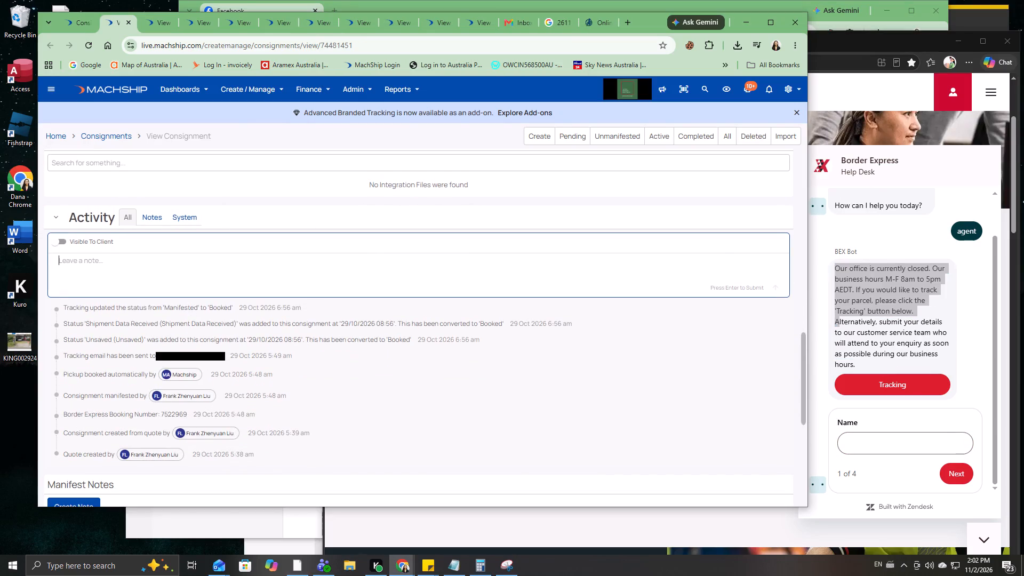
type("2/11 for collection")
key("space")
type("today")
key("Return")
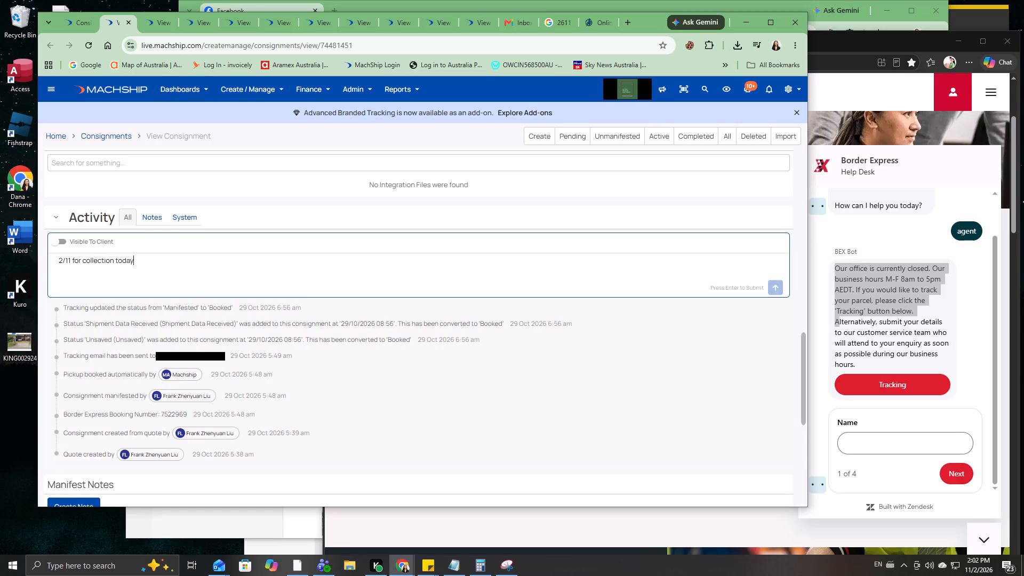
double_click(151, 28)
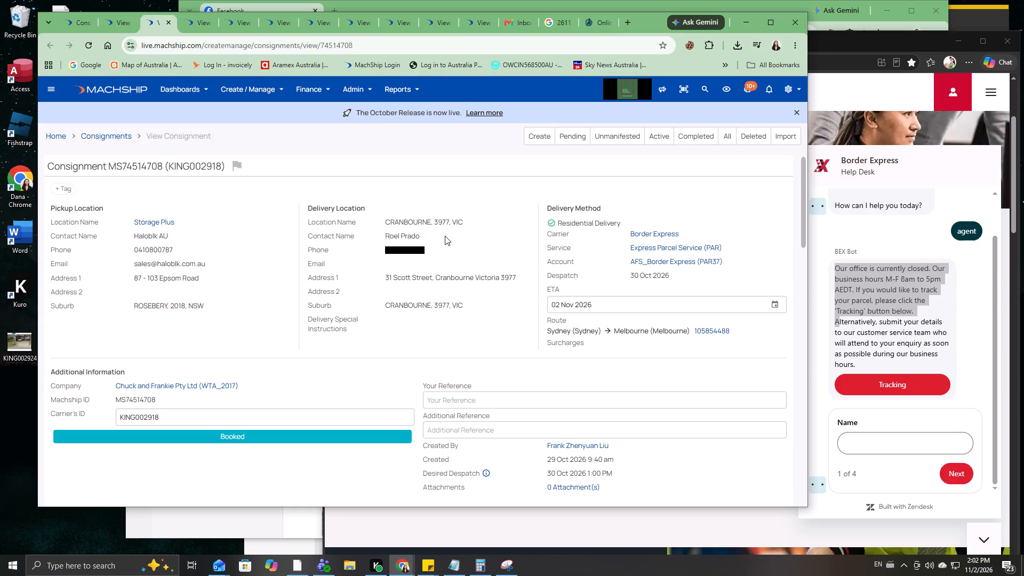
left_click(118, 29)
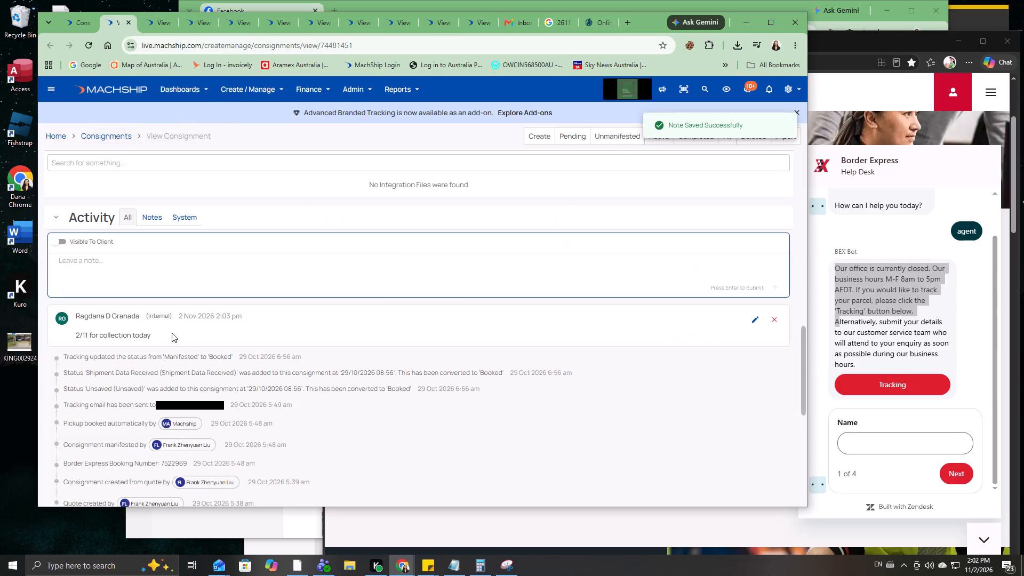
left_click_drag(172, 333, 68, 330)
left_click(236, 343)
left_click_drag(155, 340, 78, 336)
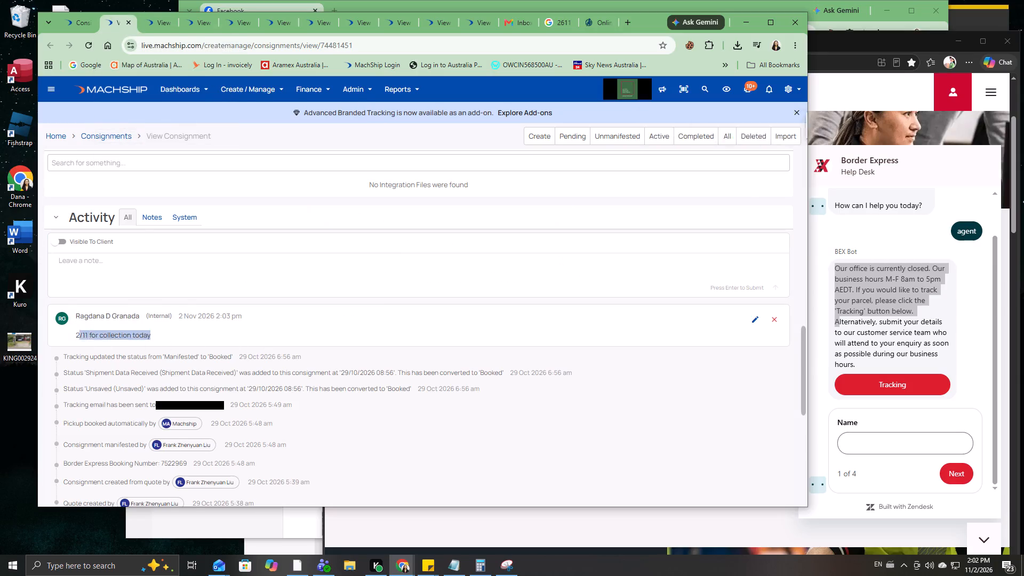
left_click_drag(78, 336, 75, 336)
key("ctrl+c")
left_click(158, 26)
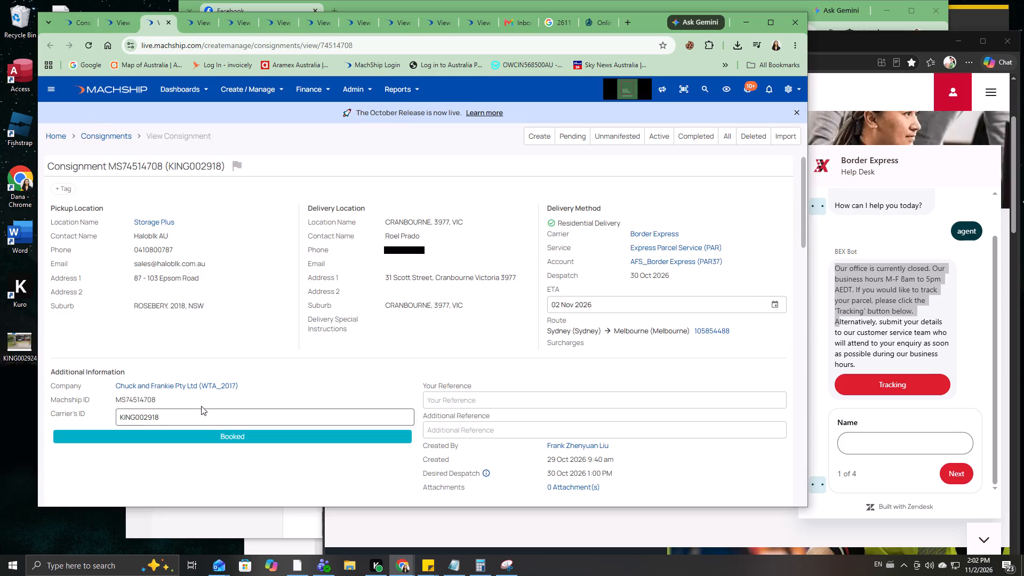
scroll(201, 405, "down", 20)
scroll(201, 405, "down", 2)
scroll(145, 445, "down", 8)
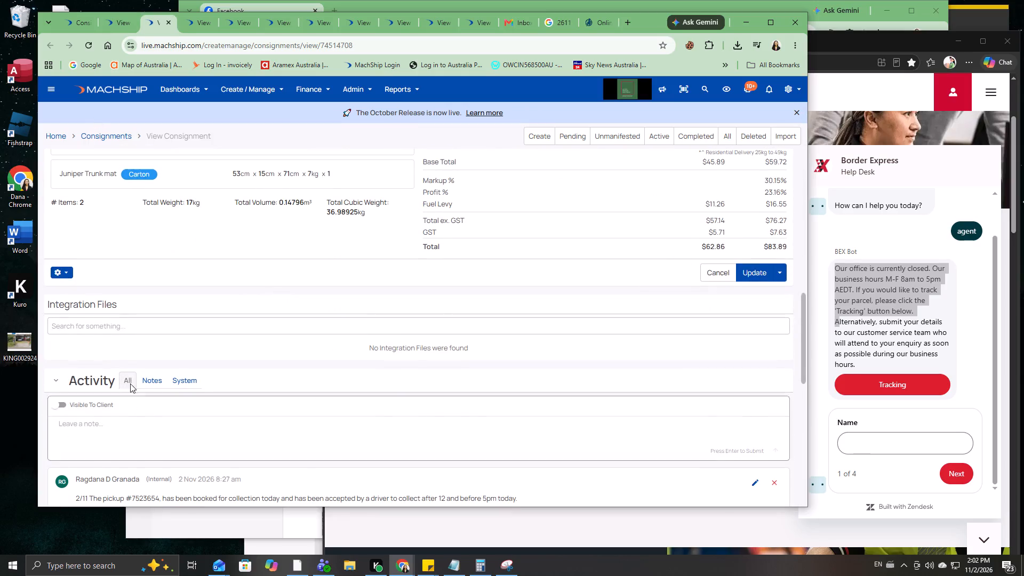
left_click(132, 431)
scroll(133, 431, "down", 2)
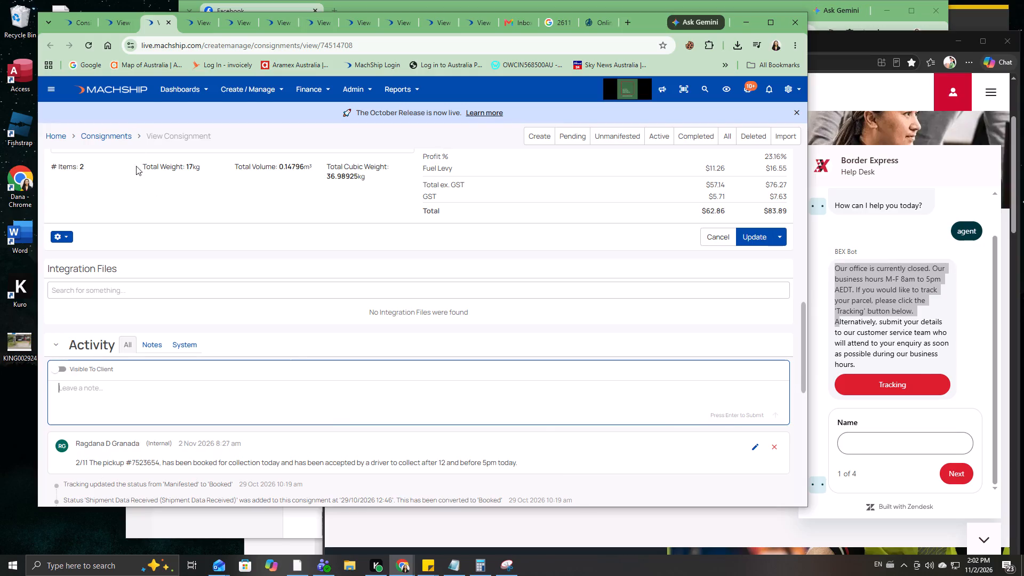
left_click(90, 49)
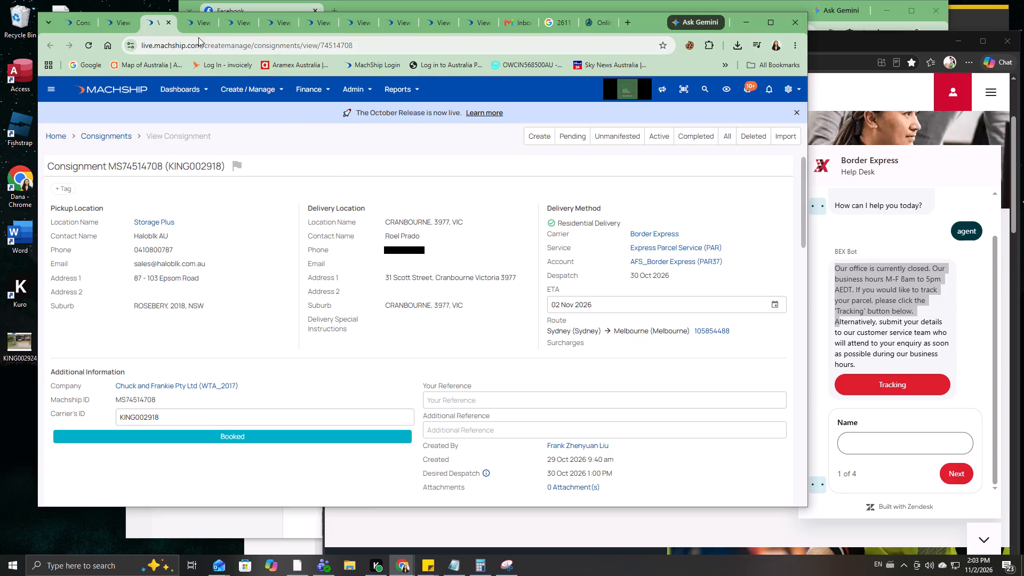
left_click(118, 28)
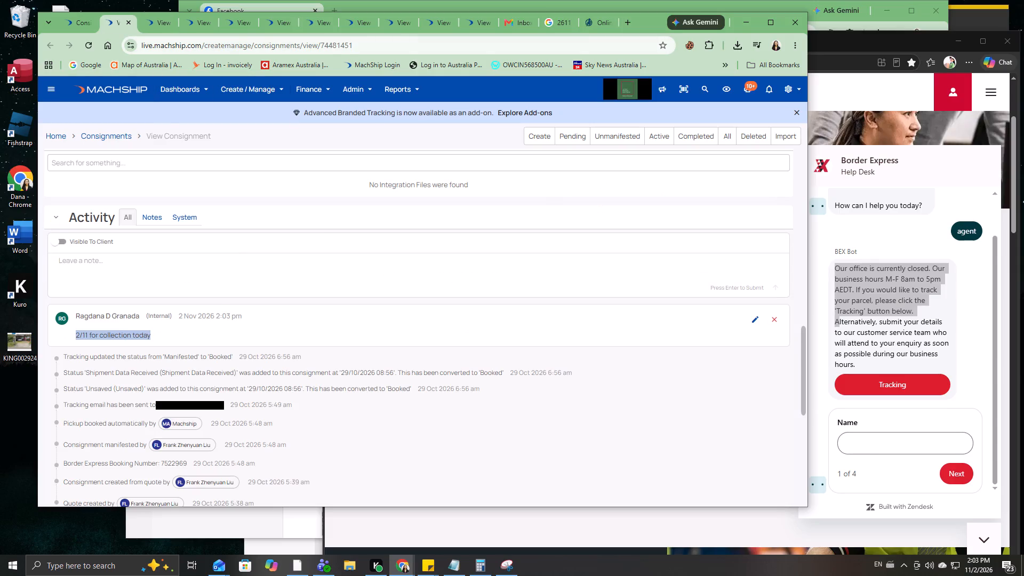
left_click(158, 24)
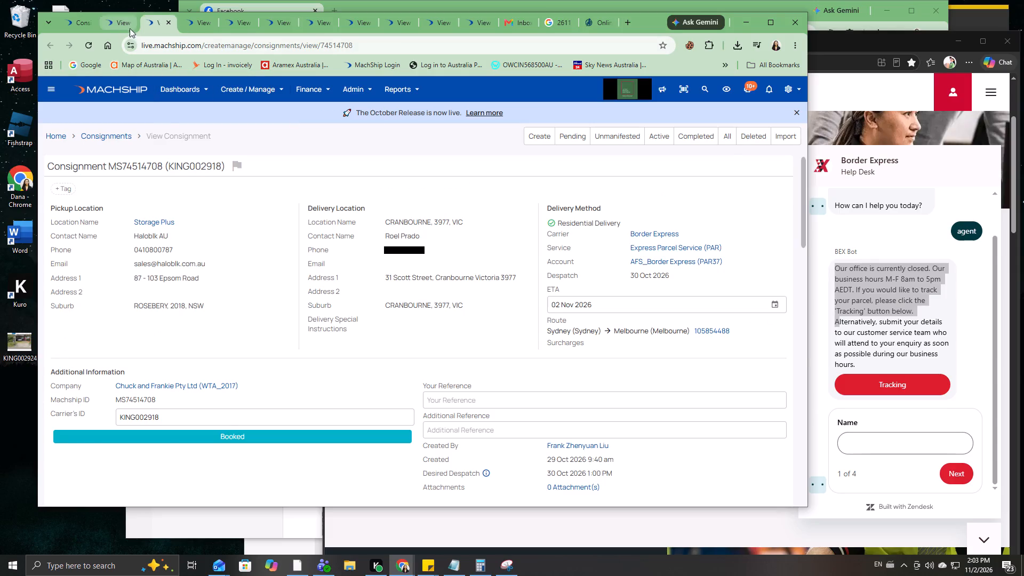
left_click(196, 27)
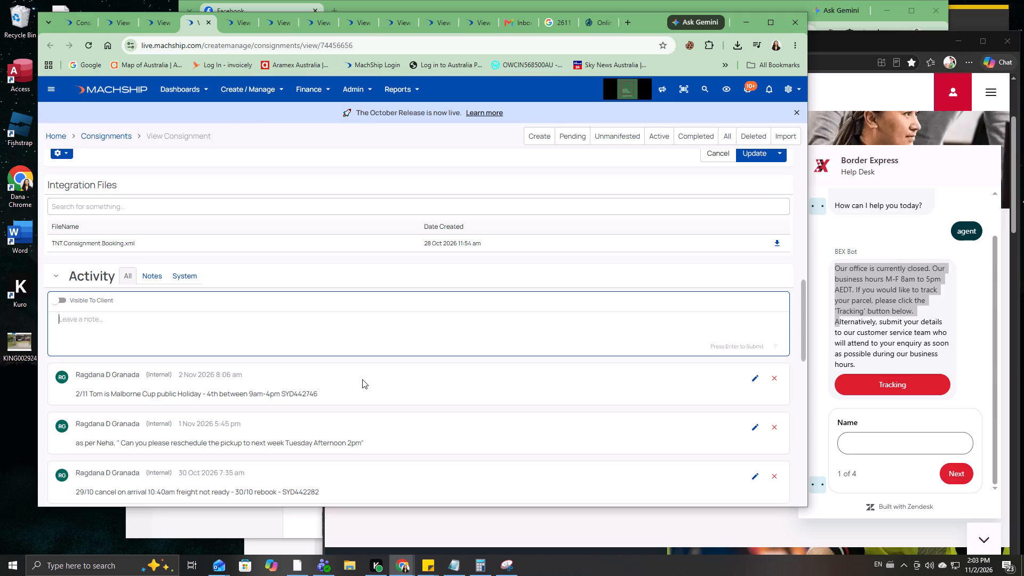
double_click(240, 30)
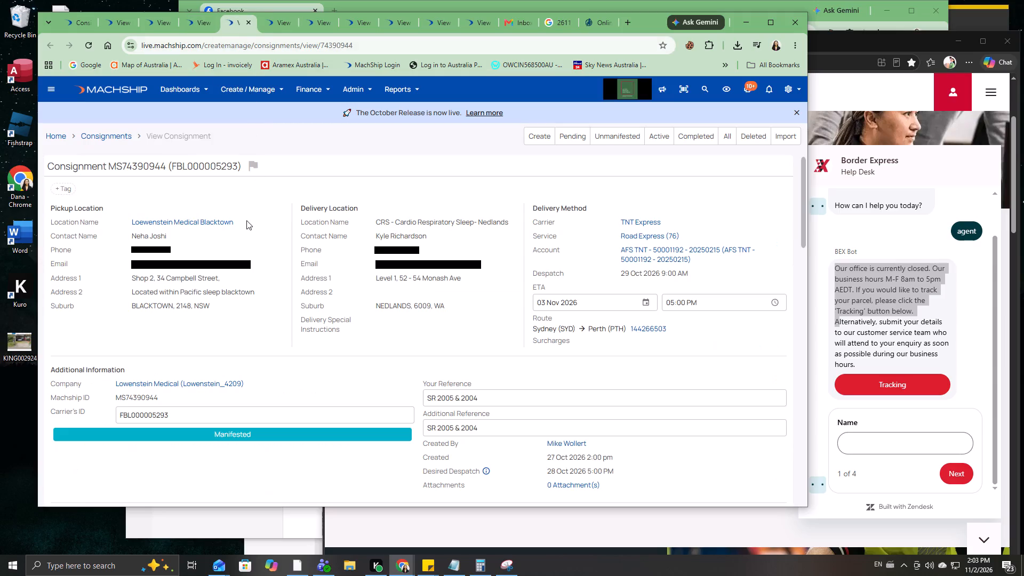
left_click(89, 44)
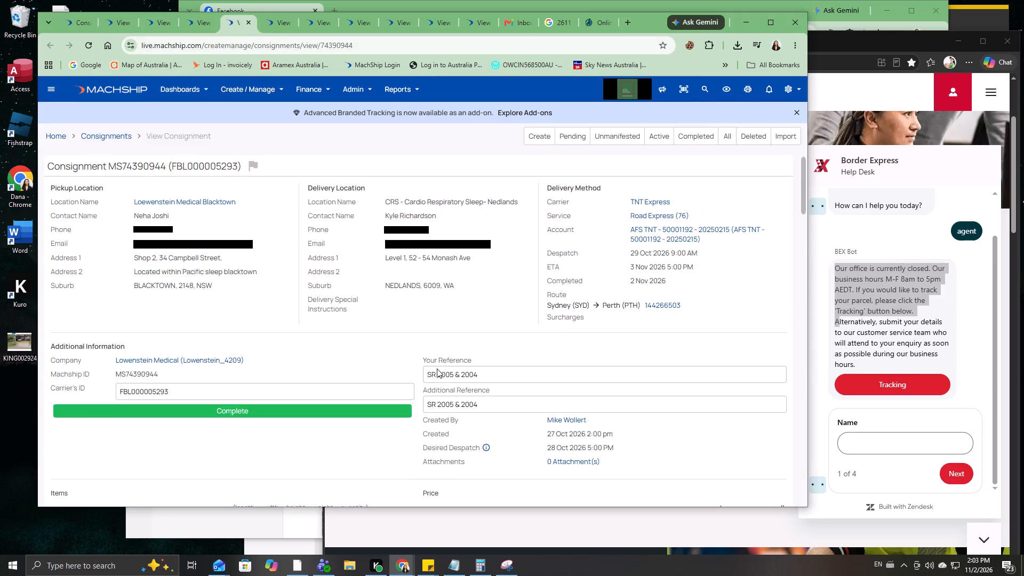
scroll(255, 258, "down", 14)
scroll(265, 295, "up", 1)
scroll(265, 295, "down", 15)
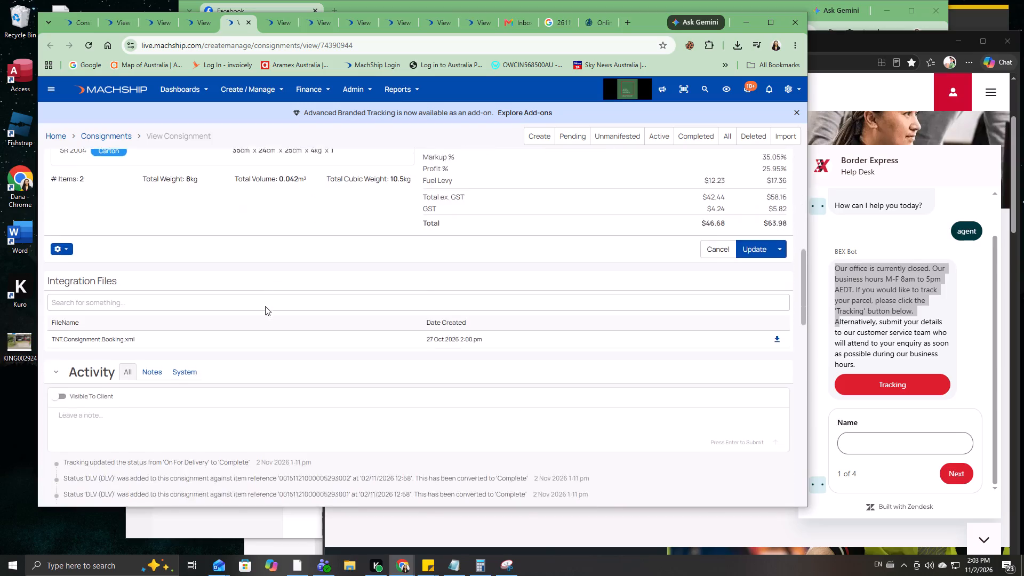
scroll(265, 306, "down", 4)
scroll(171, 358, "down", 5)
scroll(267, 377, "down", 8)
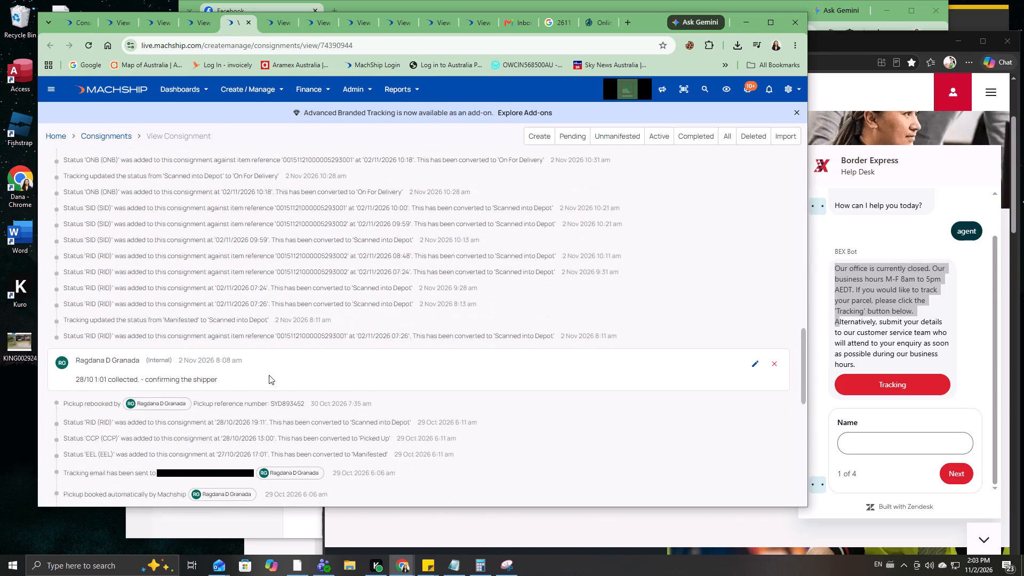
left_click(246, 21)
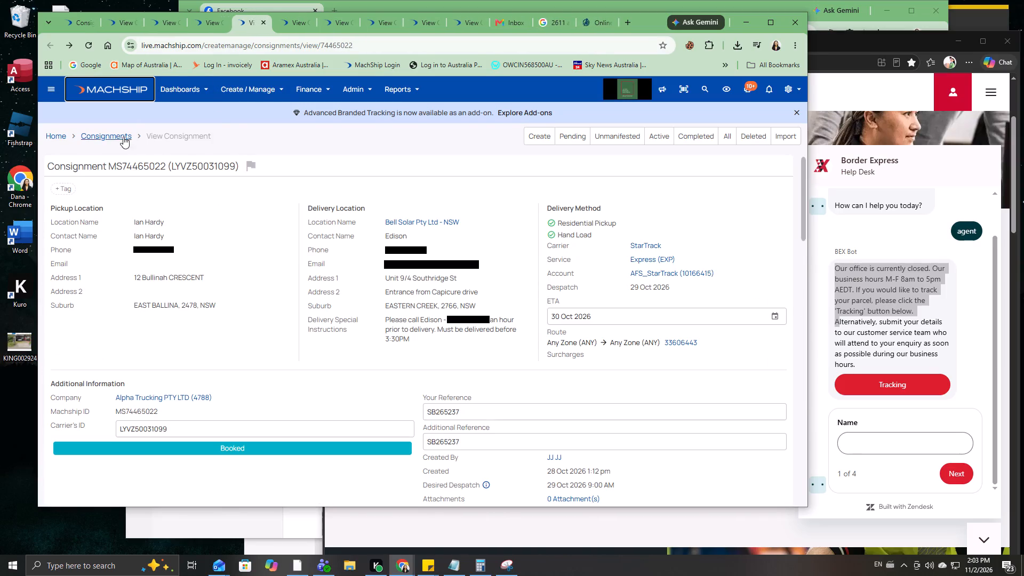
left_click(87, 47)
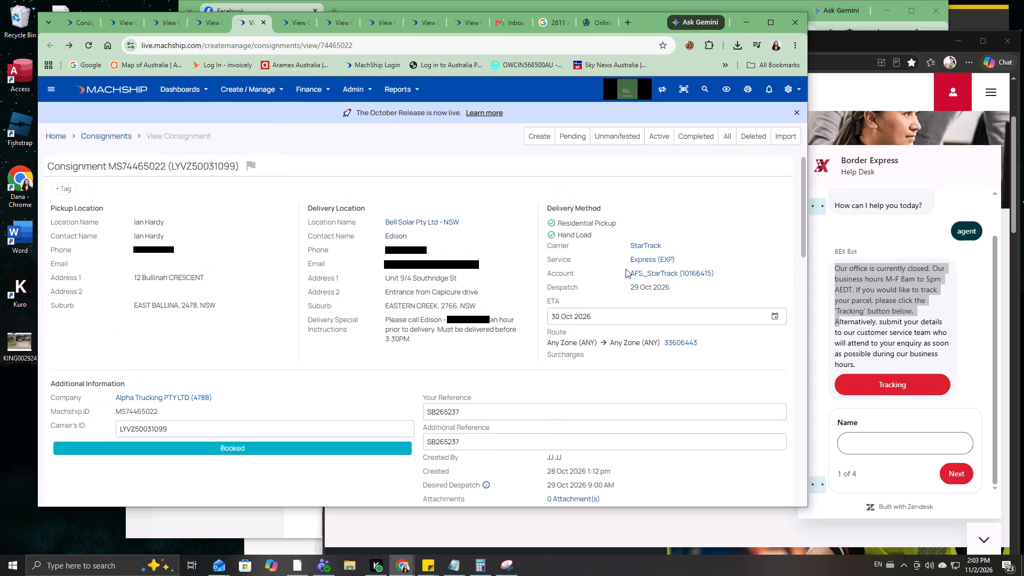
scroll(276, 227, "down", 20)
scroll(276, 227, "down", 8)
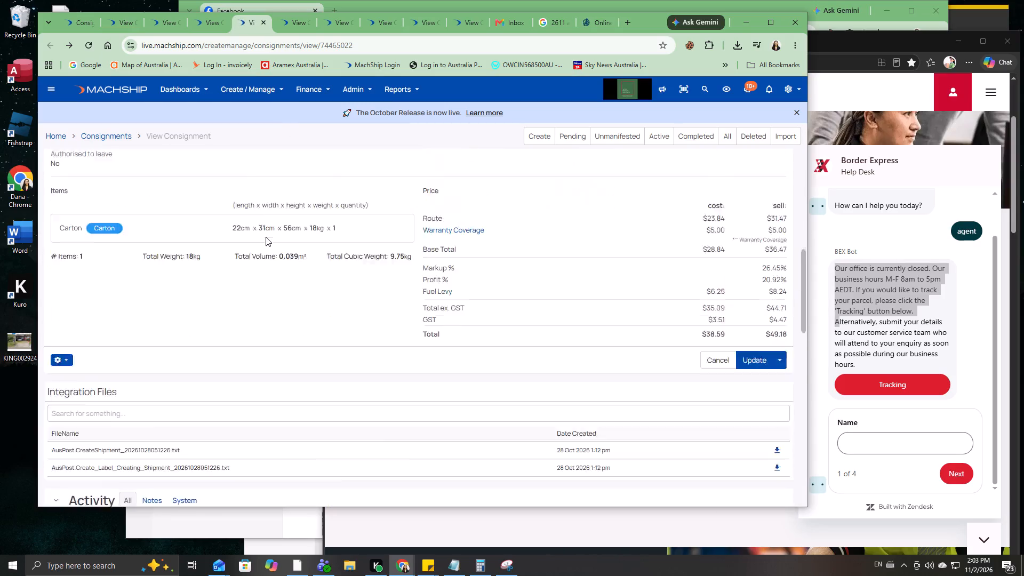
scroll(266, 237, "down", 5)
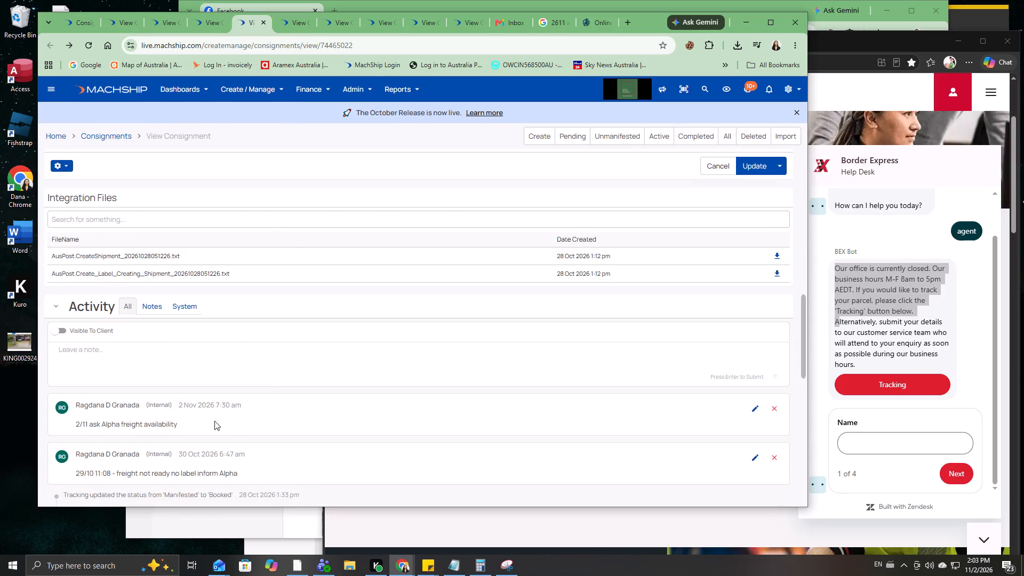
left_click(262, 21)
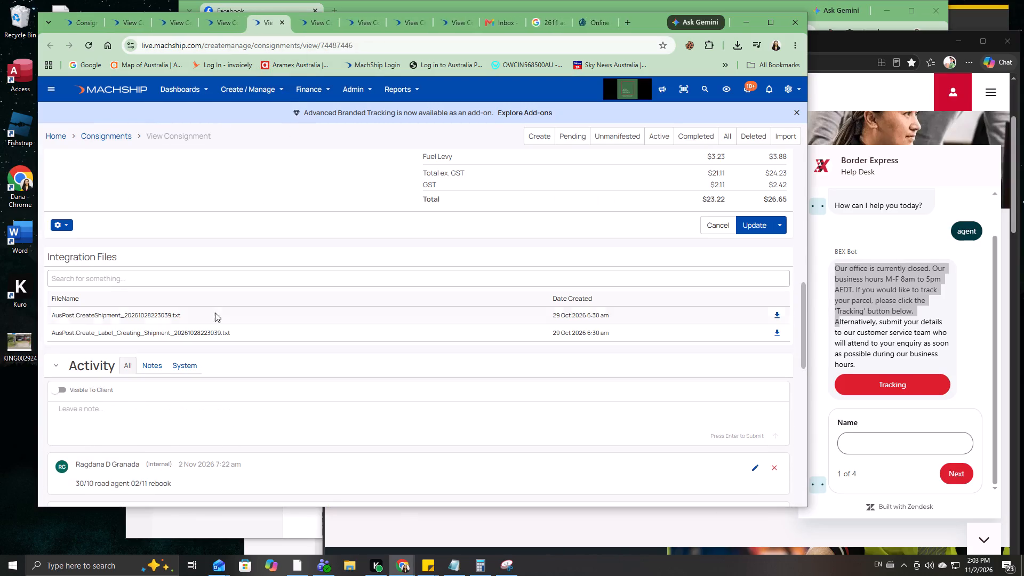
left_click(90, 50)
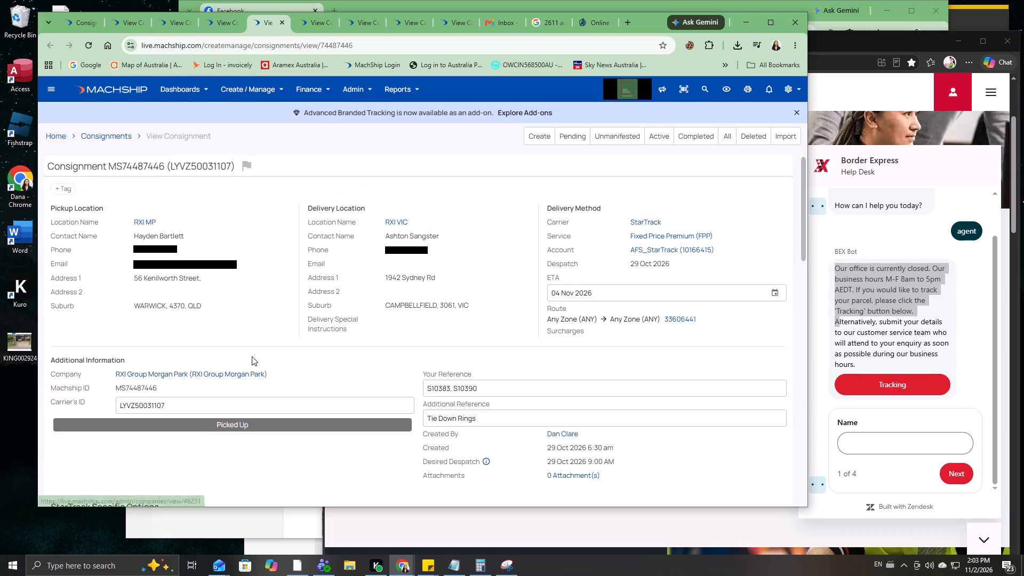
scroll(263, 213, "down", 9)
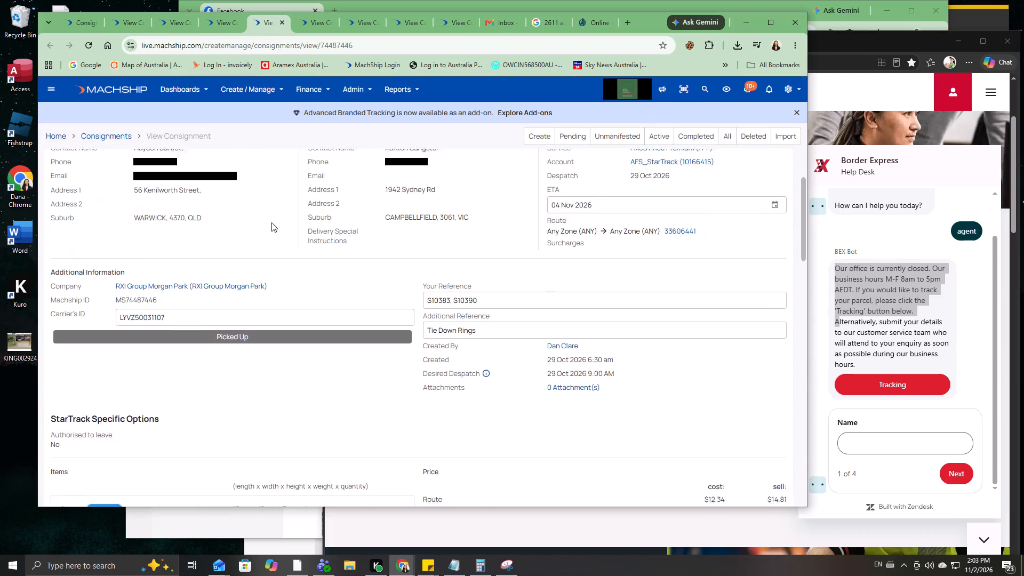
scroll(271, 222, "down", 15)
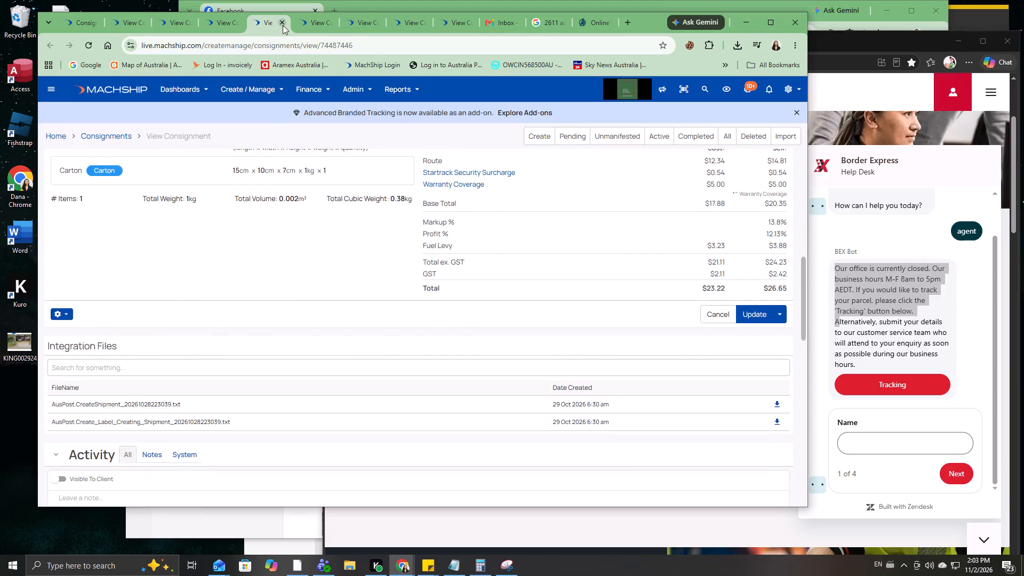
left_click(283, 25)
scroll(220, 202, "up", 6)
left_click(88, 49)
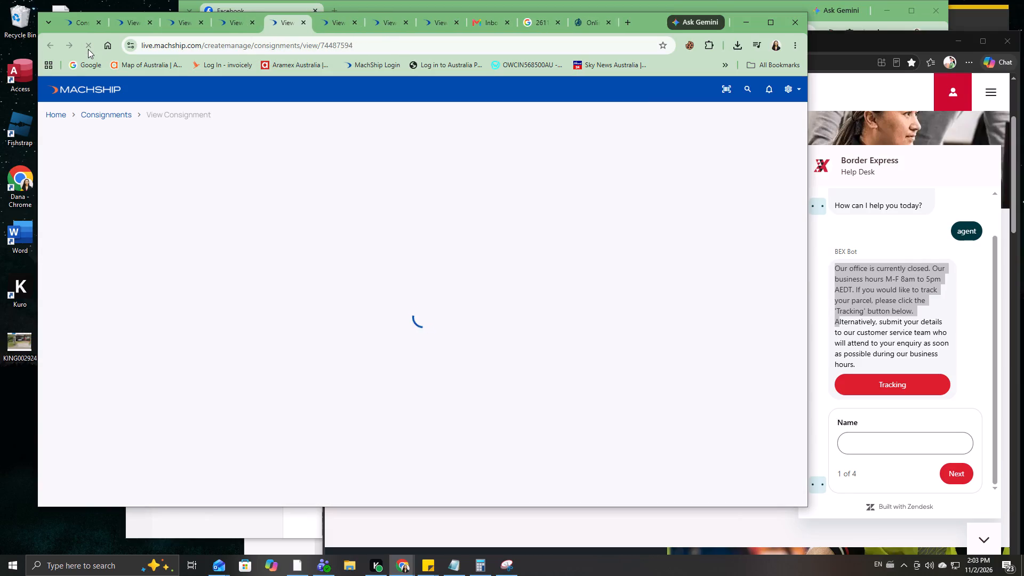
double_click(303, 23)
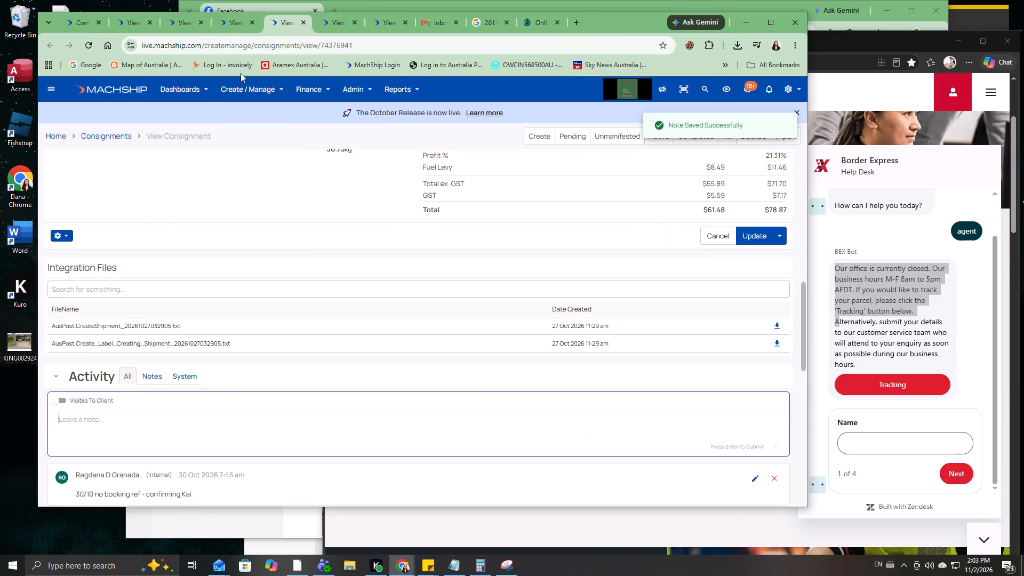
scroll(270, 178, "up", 20)
scroll(270, 178, "up", 17)
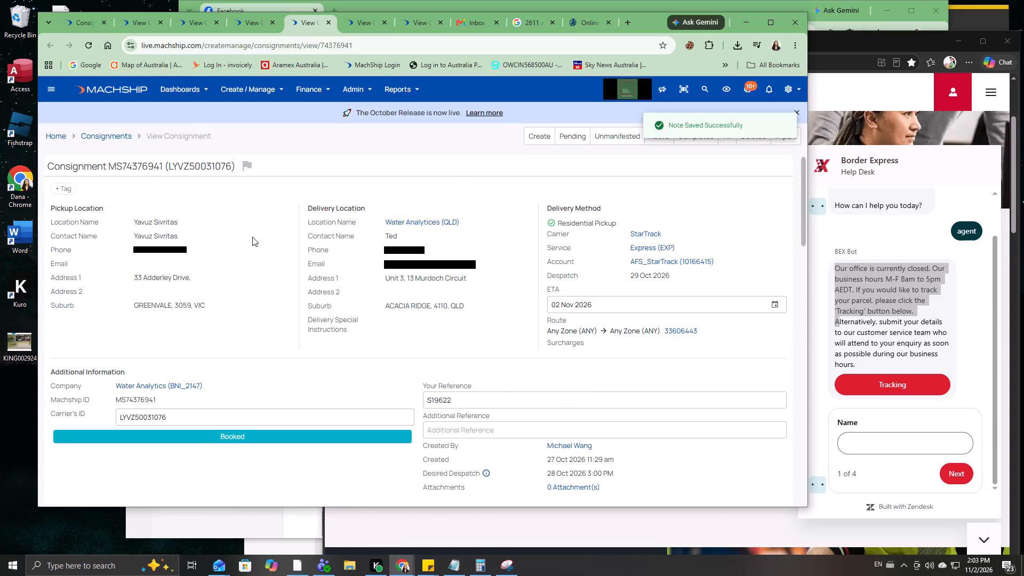
left_click(89, 47)
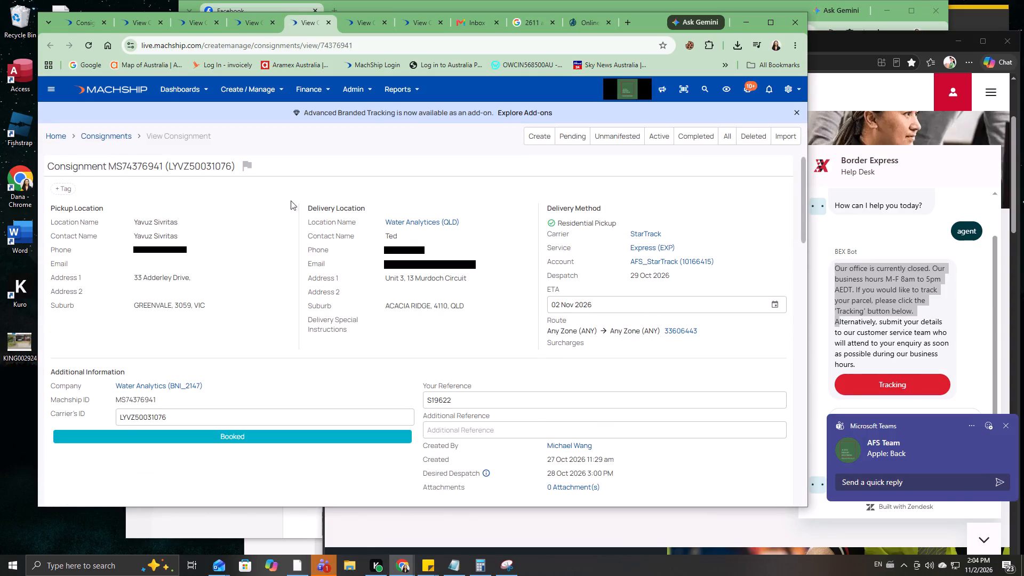
scroll(250, 230, "down", 20)
scroll(250, 230, "down", 12)
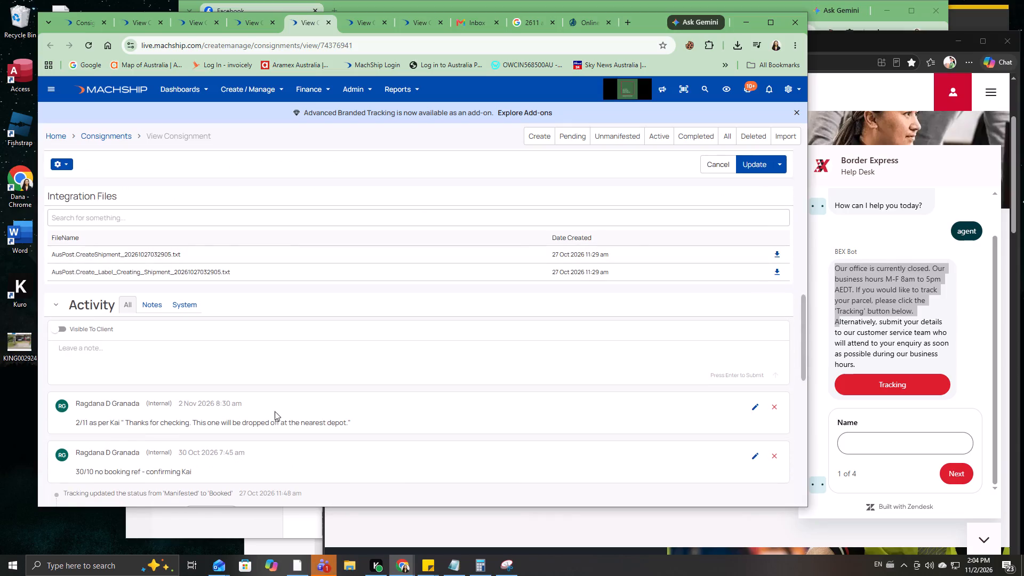
left_click_drag(107, 423, 416, 423)
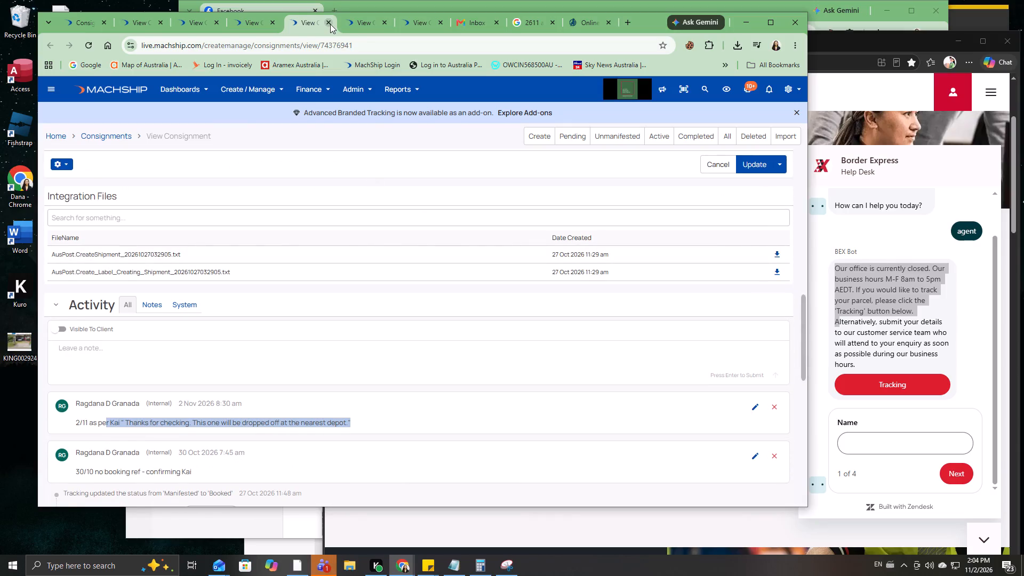
left_click(330, 24)
scroll(276, 273, "up", 20)
scroll(276, 273, "up", 12)
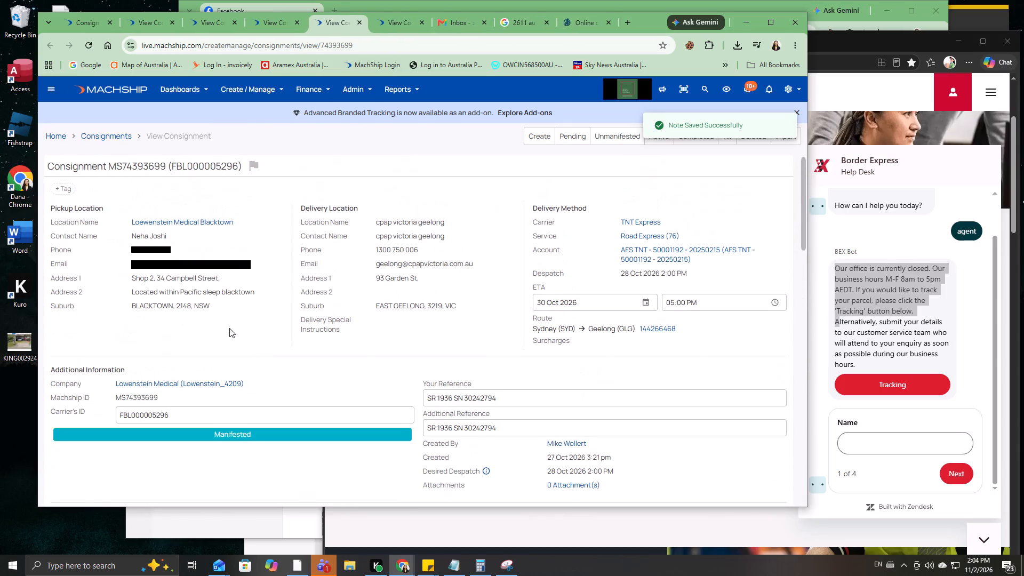
scroll(229, 328, "up", 3)
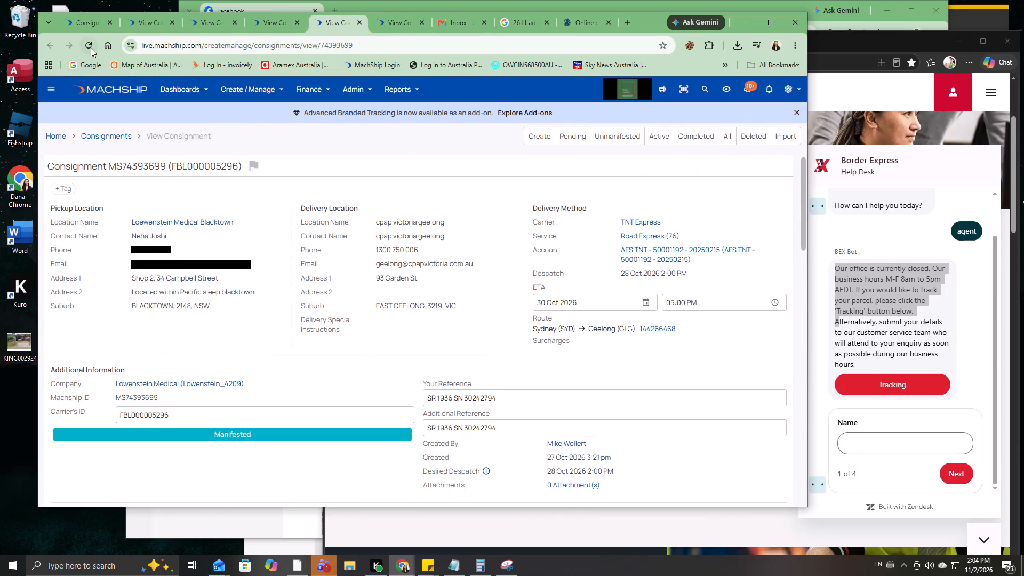
left_click(91, 48)
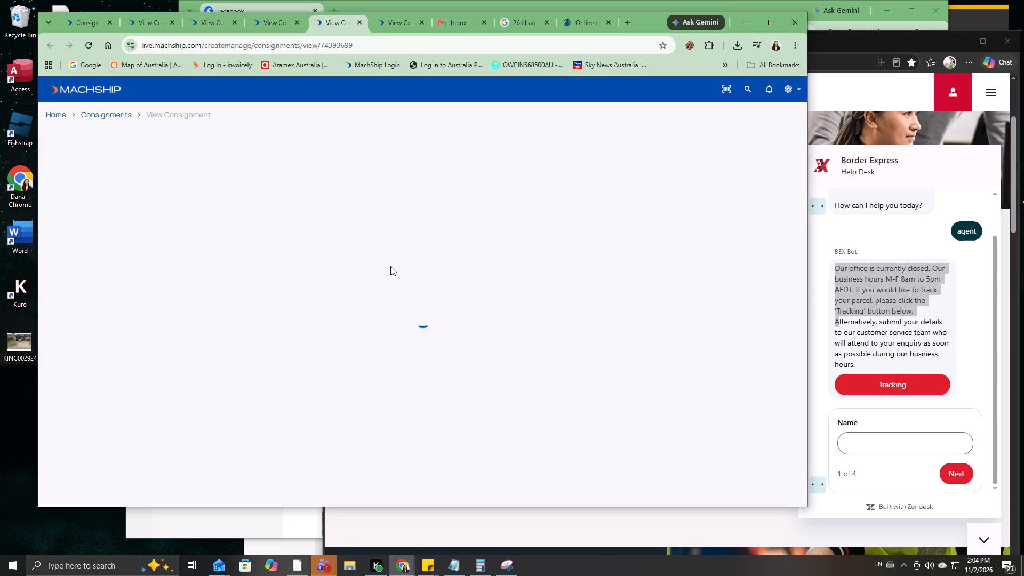
scroll(286, 238, "down", 20)
scroll(286, 238, "down", 6)
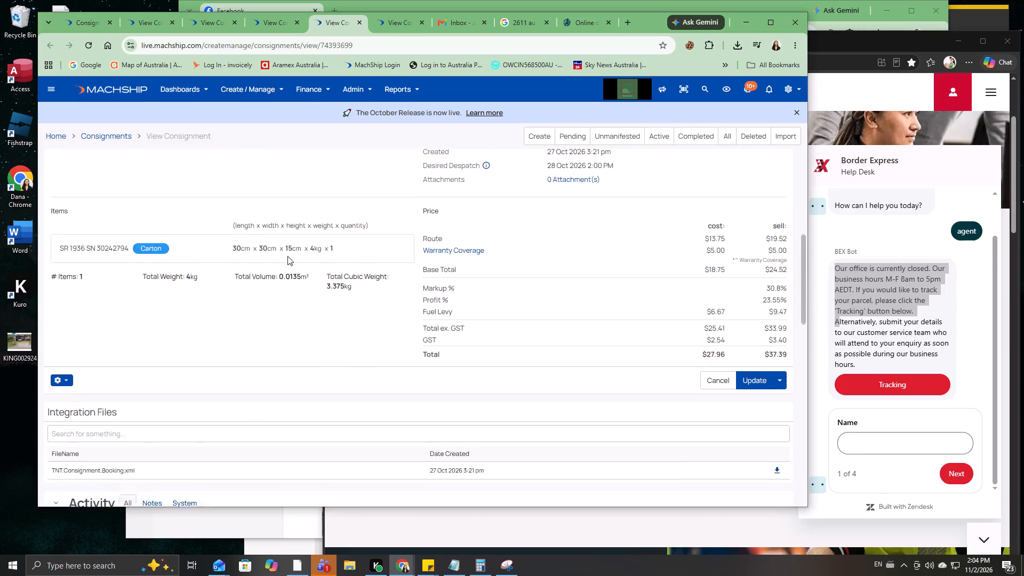
scroll(287, 256, "down", 14)
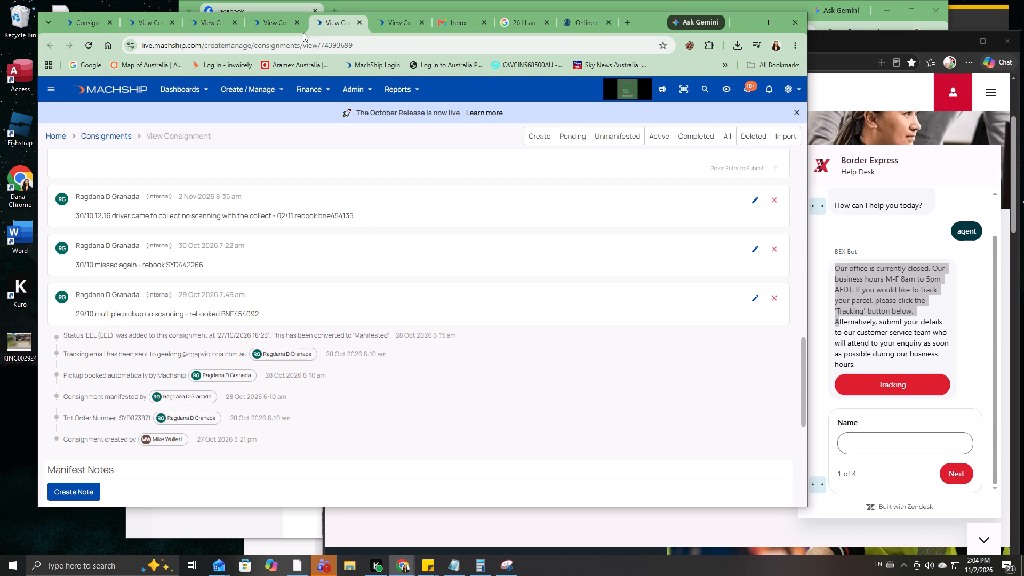
scroll(325, 281, "up", 20)
scroll(325, 281, "up", 13)
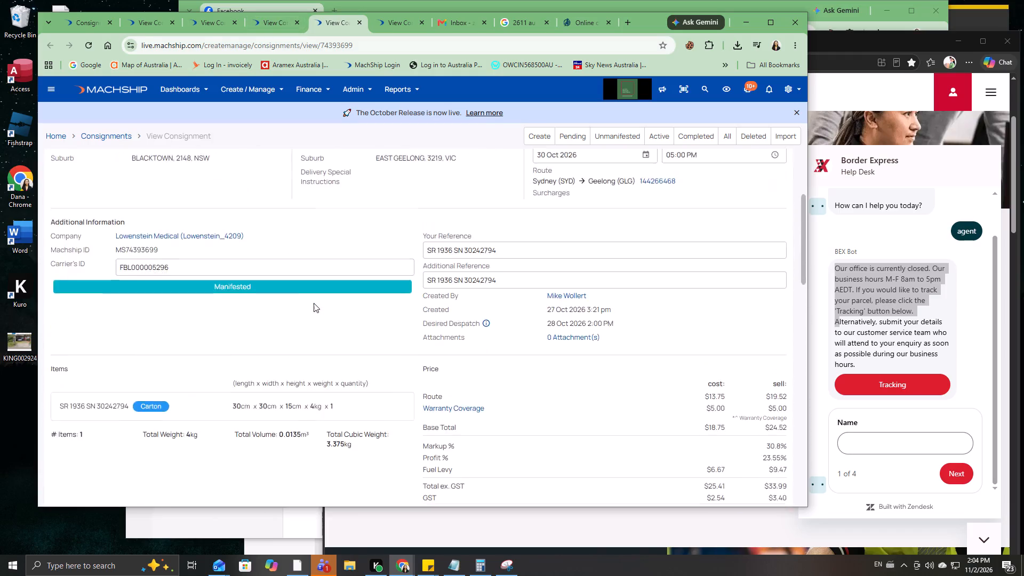
scroll(314, 303, "up", 4)
left_click(153, 29)
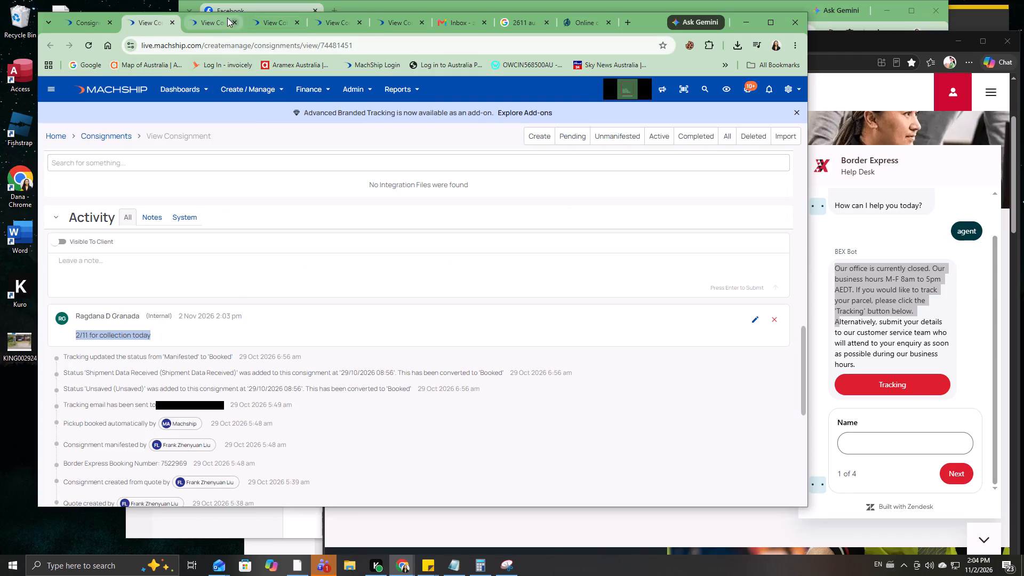
double_click(275, 22)
scroll(270, 261, "up", 20)
scroll(270, 261, "up", 18)
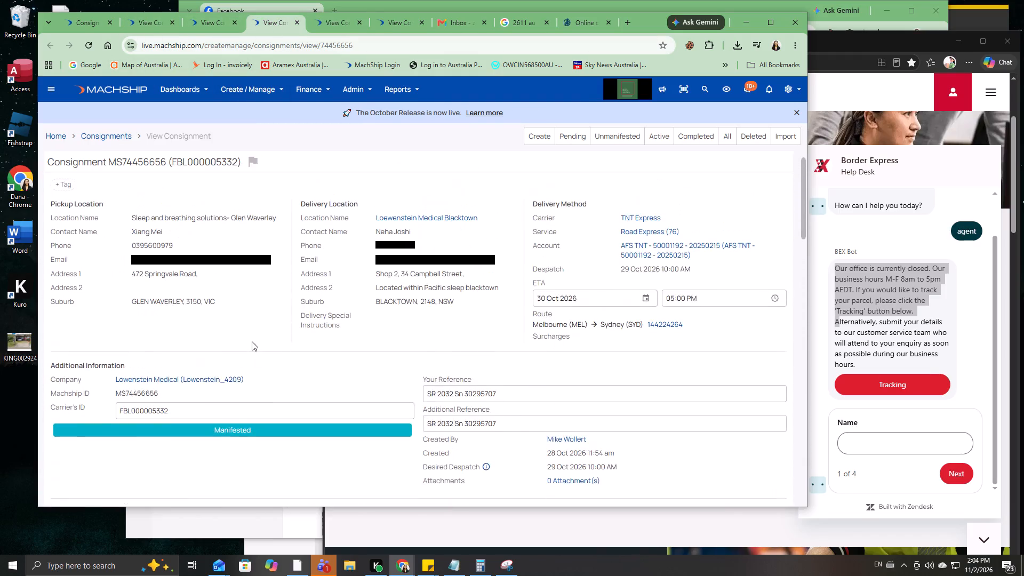
scroll(252, 341, "up", 2)
triple_click(213, 165)
left_click(213, 165)
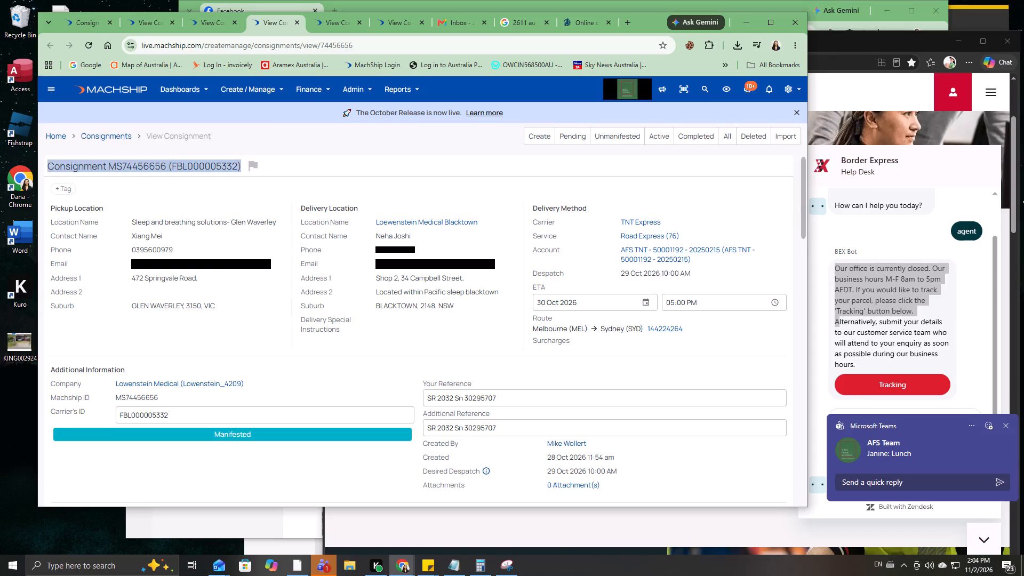
double_click(213, 165)
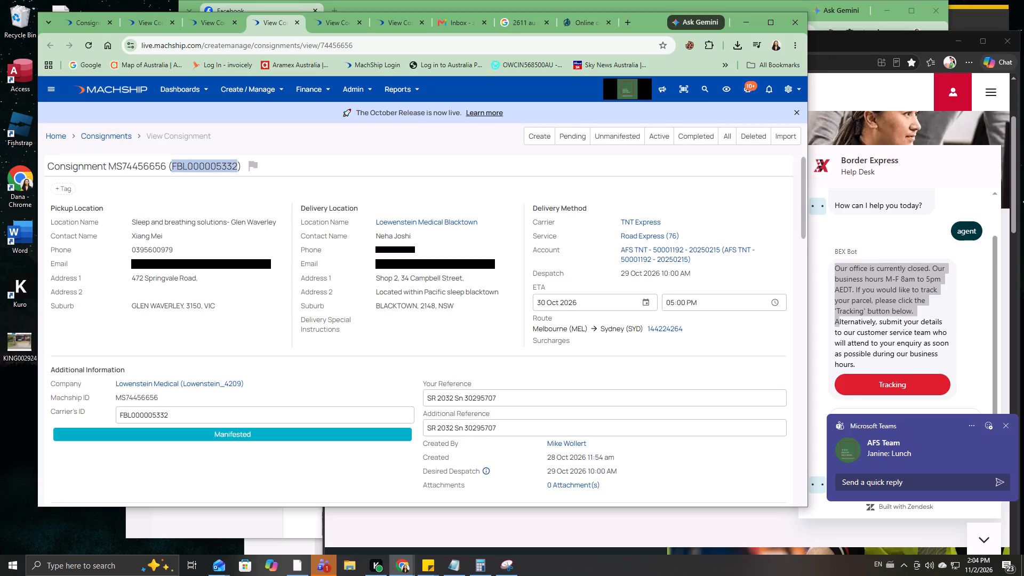
key("ctrl+c")
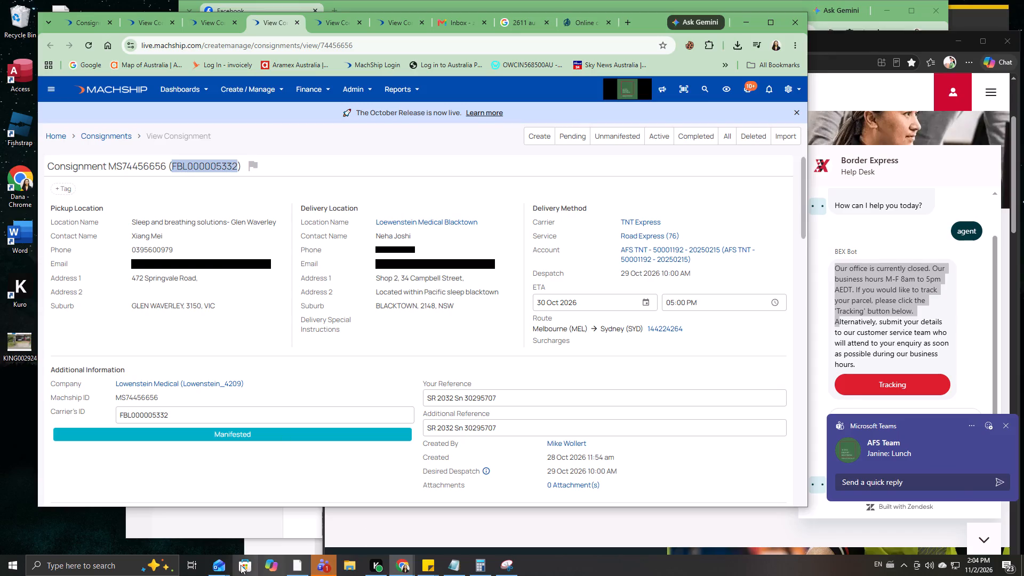
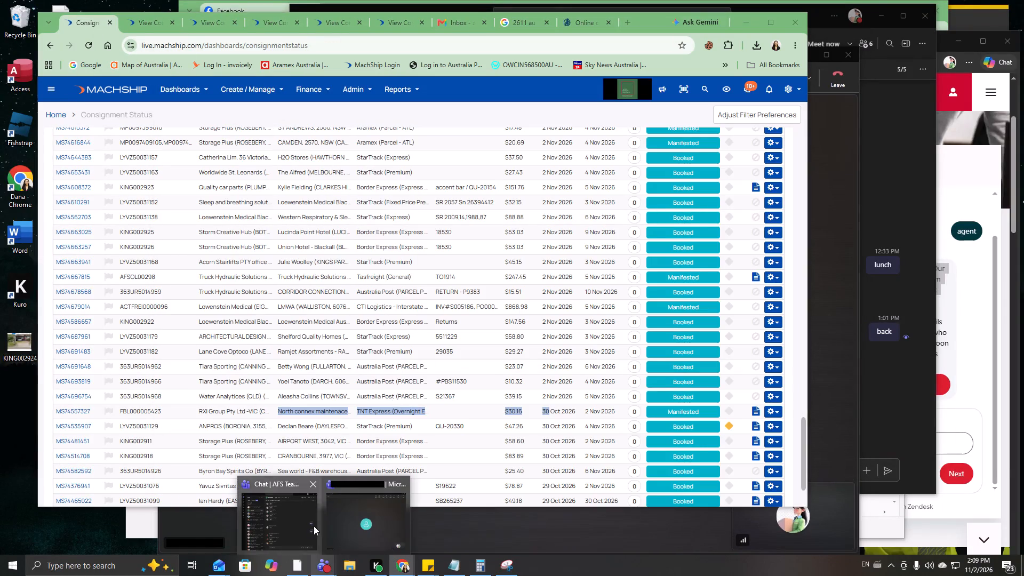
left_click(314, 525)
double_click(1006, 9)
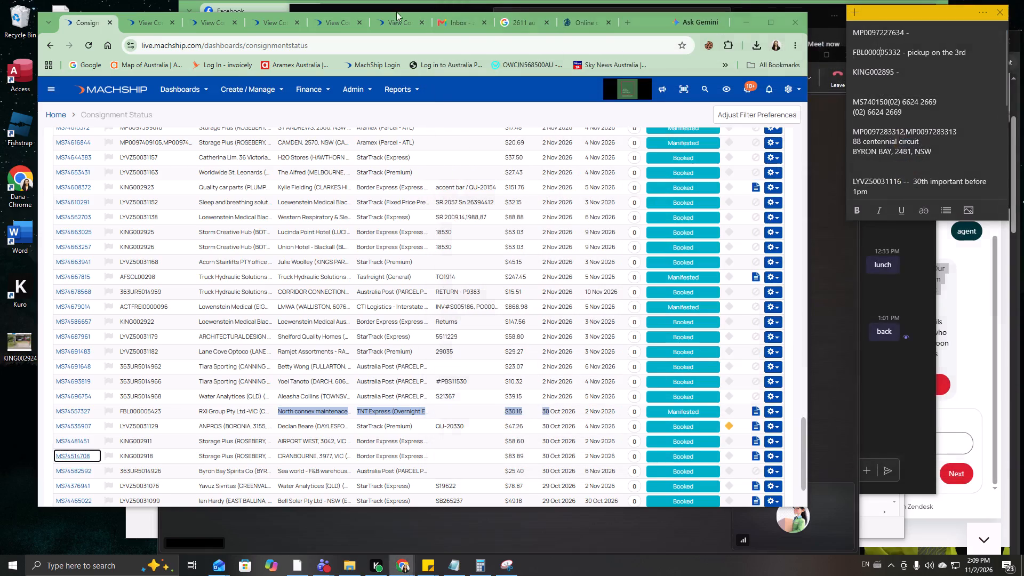
left_click(153, 19)
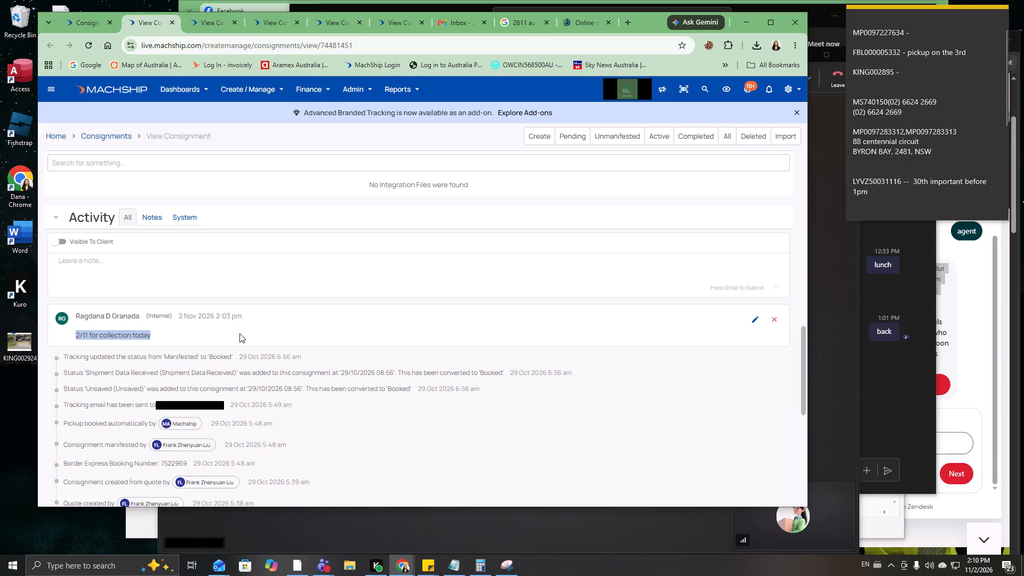
scroll(260, 330, "down", 6)
scroll(291, 290, "up", 12)
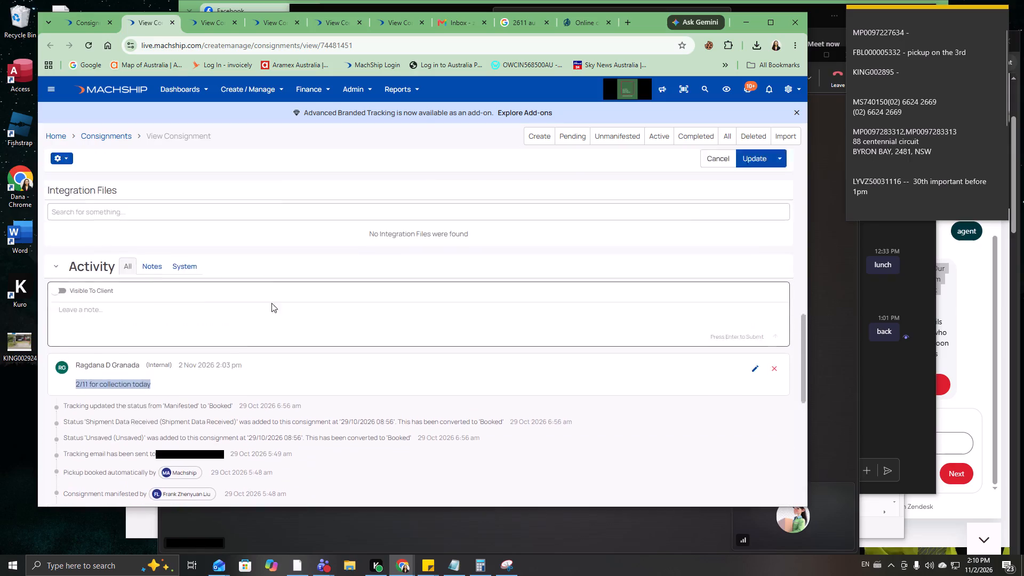
scroll(271, 303, "up", 20)
scroll(271, 303, "up", 7)
left_click(125, 99)
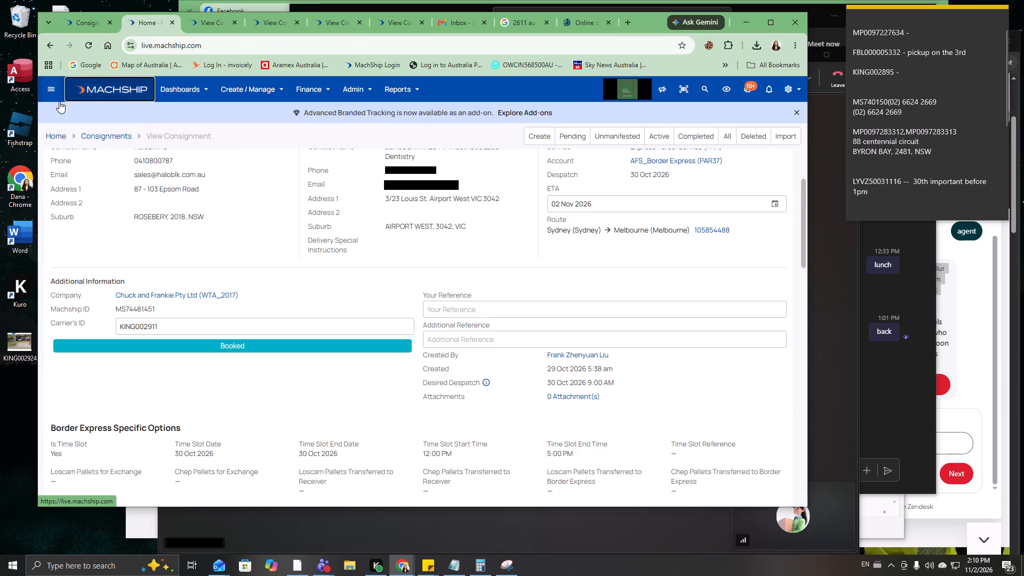
double_click(52, 76)
left_click(52, 90)
left_click(127, 233)
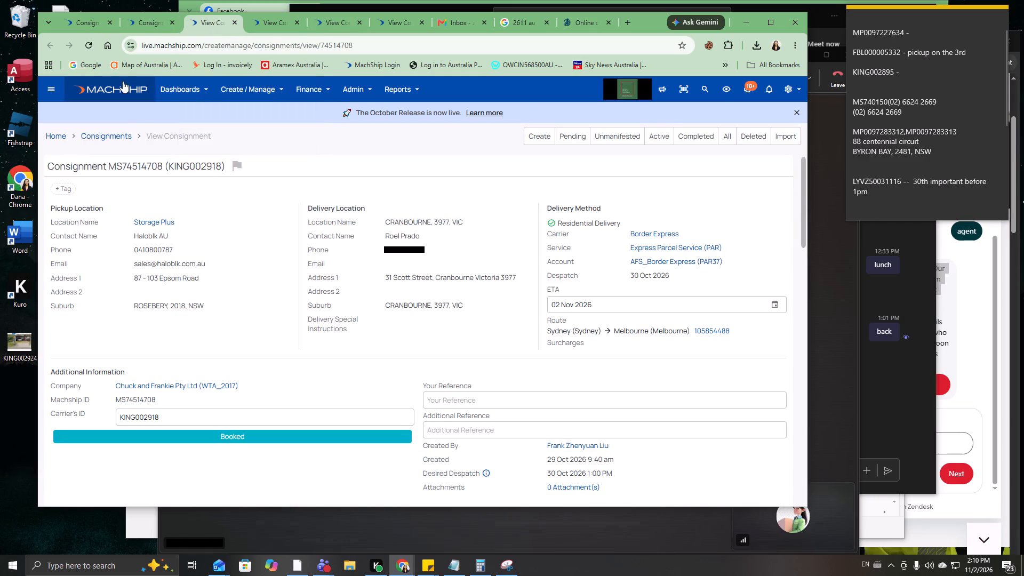
left_click(86, 49)
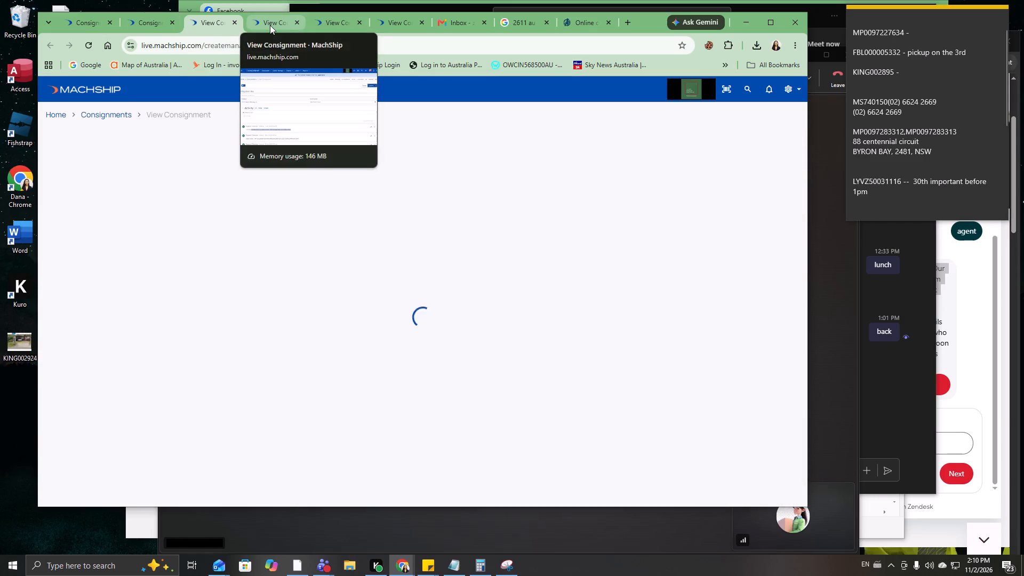
left_click(270, 25)
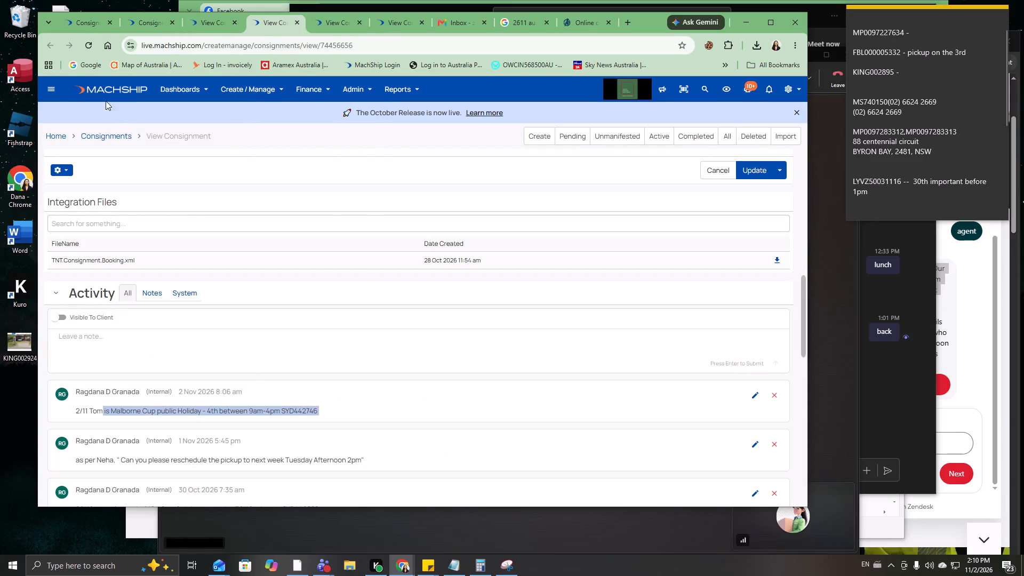
left_click(89, 51)
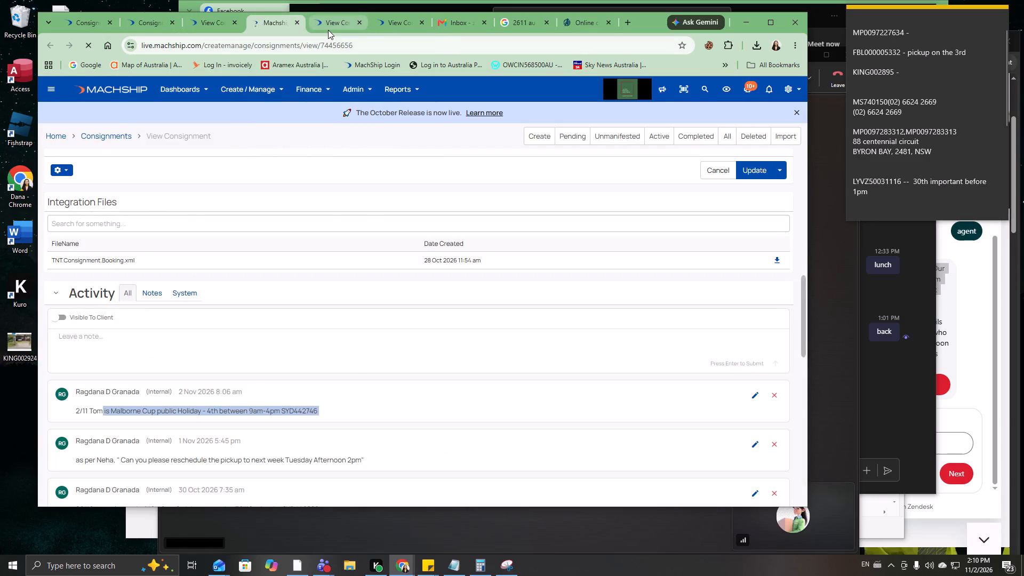
left_click(271, 25)
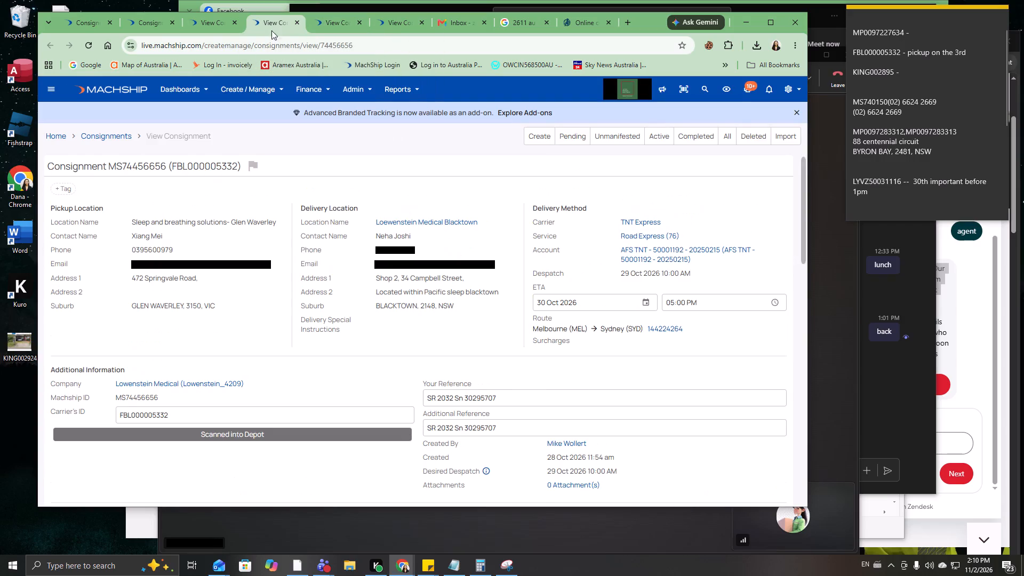
scroll(267, 330, "down", 14)
scroll(267, 335, "down", 19)
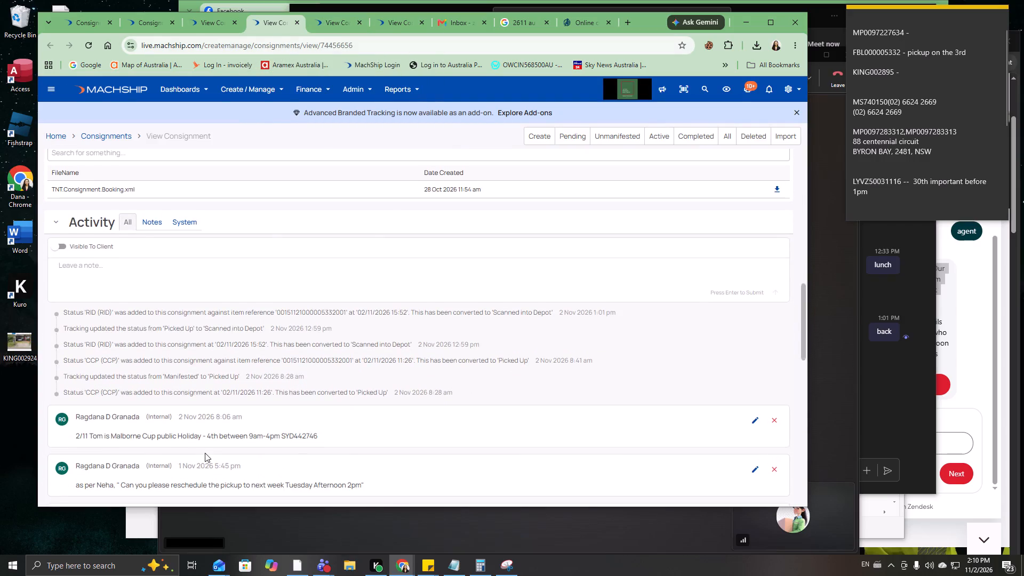
left_click(297, 23)
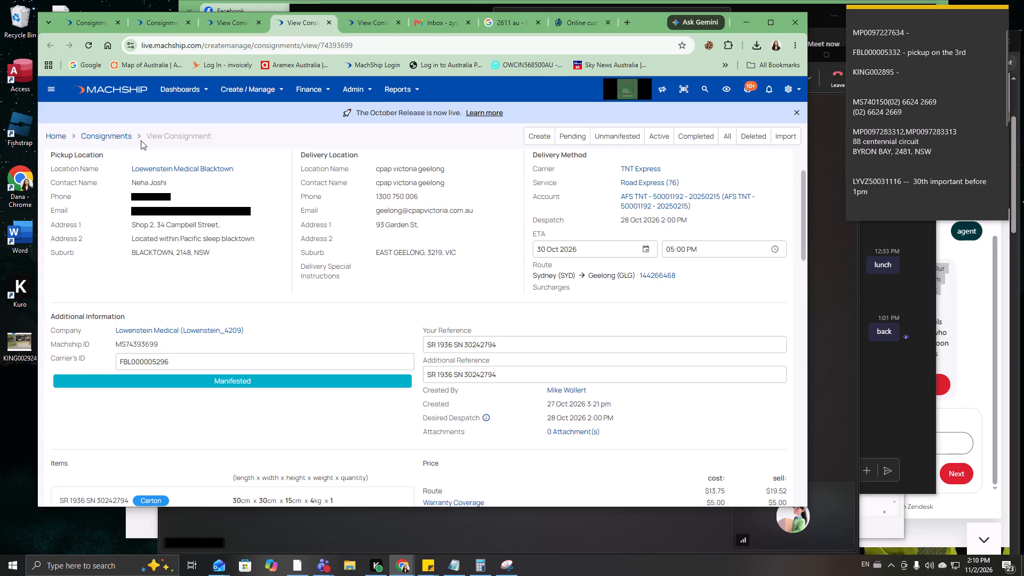
left_click(90, 45)
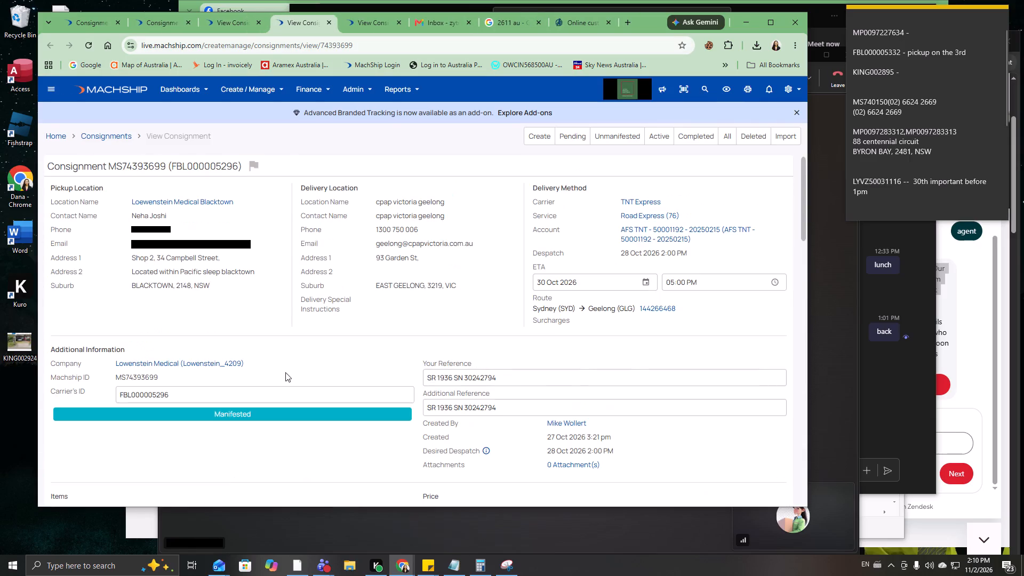
left_click(88, 49)
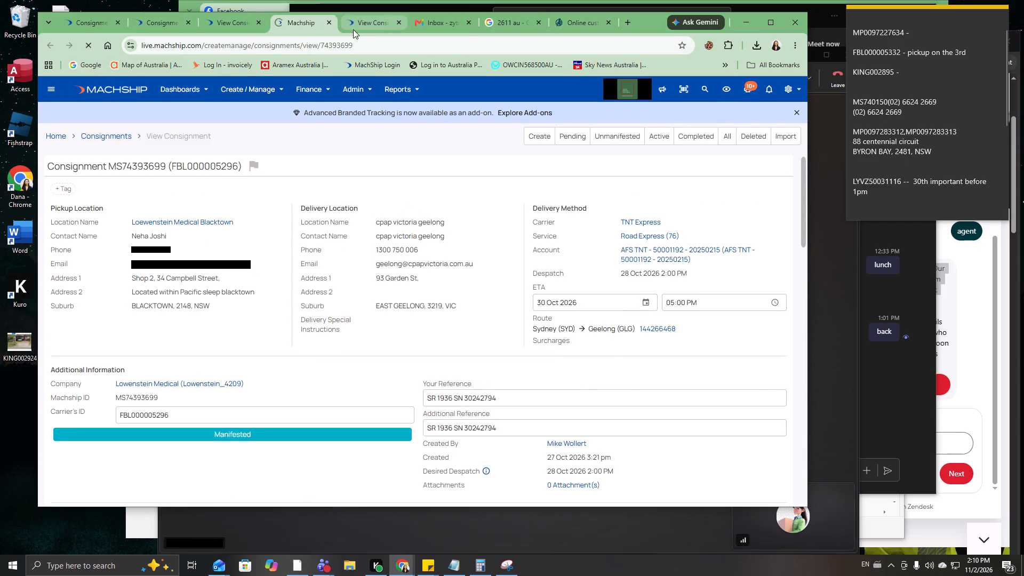
left_click(234, 25)
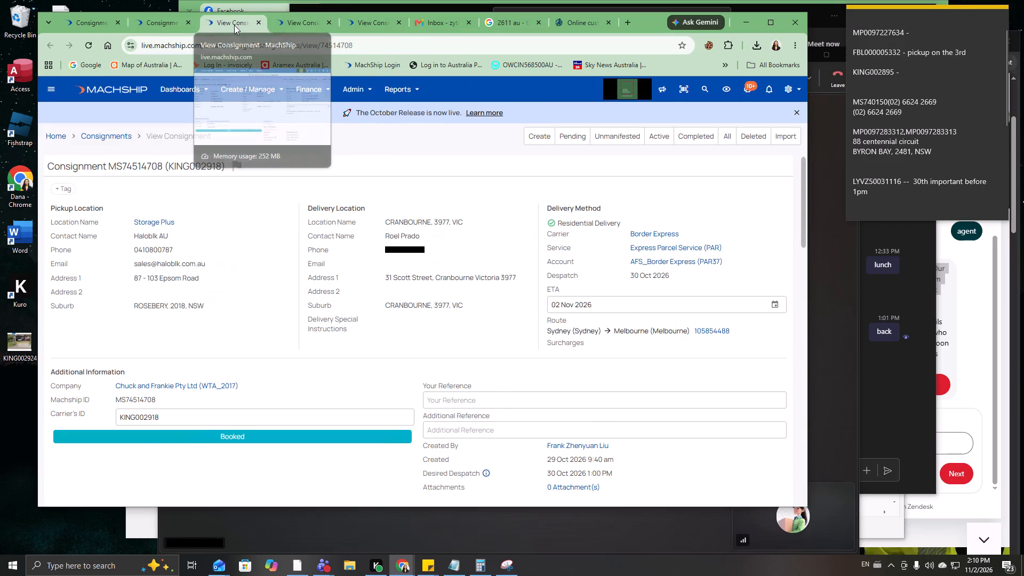
left_click(106, 89)
double_click(49, 97)
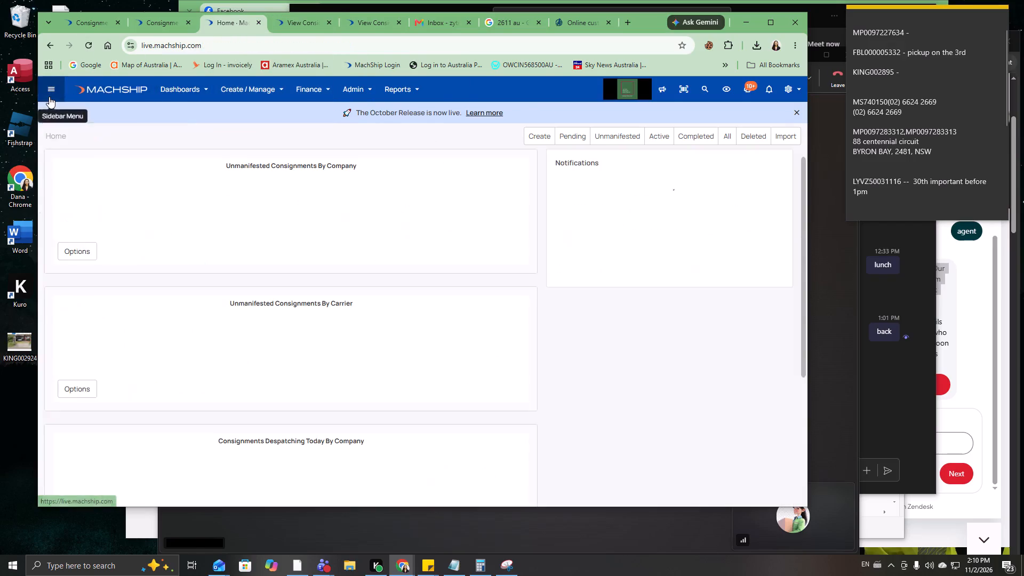
left_click(91, 233)
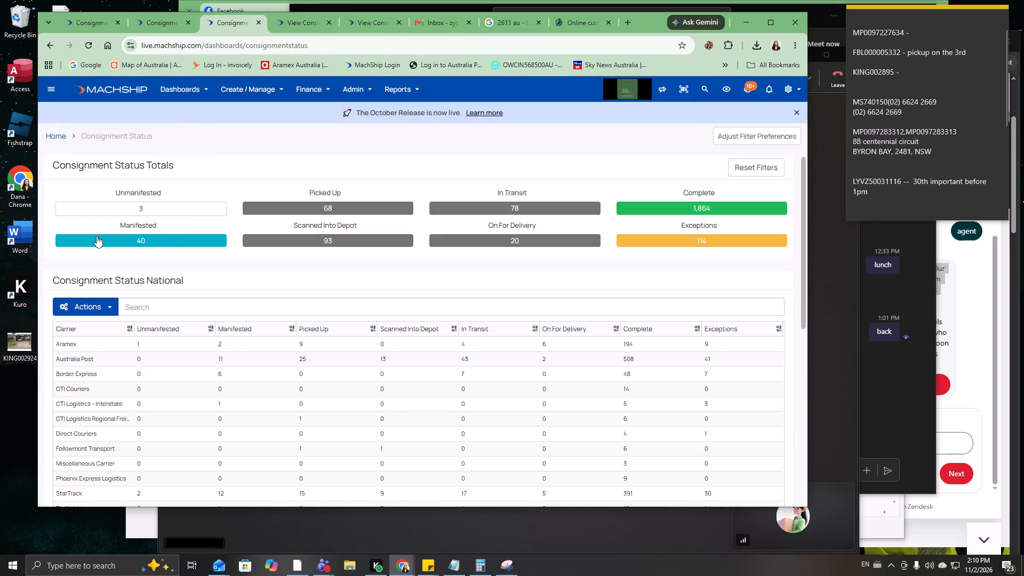
List the manifested consignments on the dashboard and sort them by despatch date, latest first.
triple_click(174, 240)
left_click(175, 240)
scroll(437, 286, "down", 20)
scroll(437, 286, "down", 11)
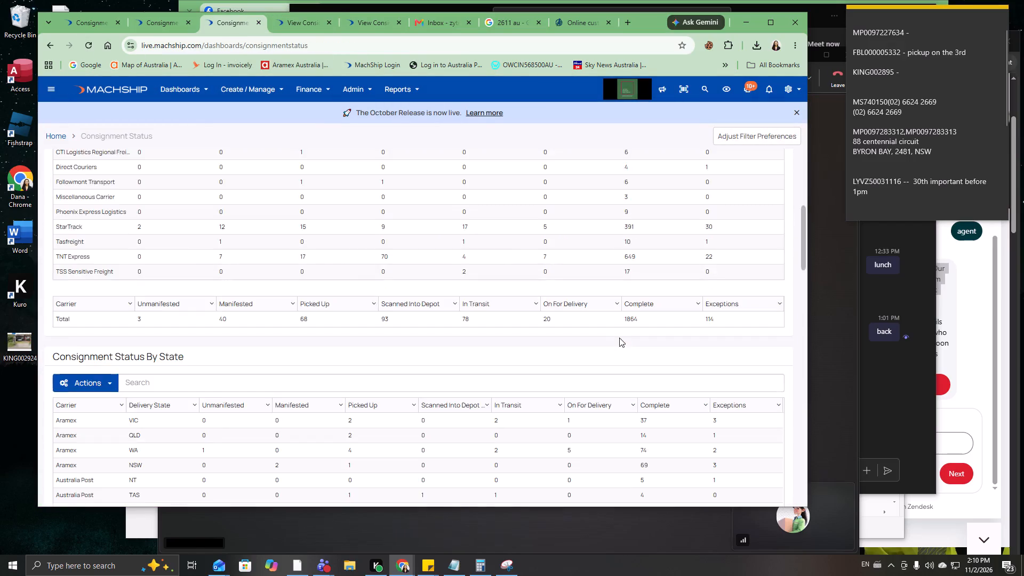
scroll(619, 338, "down", 20)
scroll(619, 338, "down", 17)
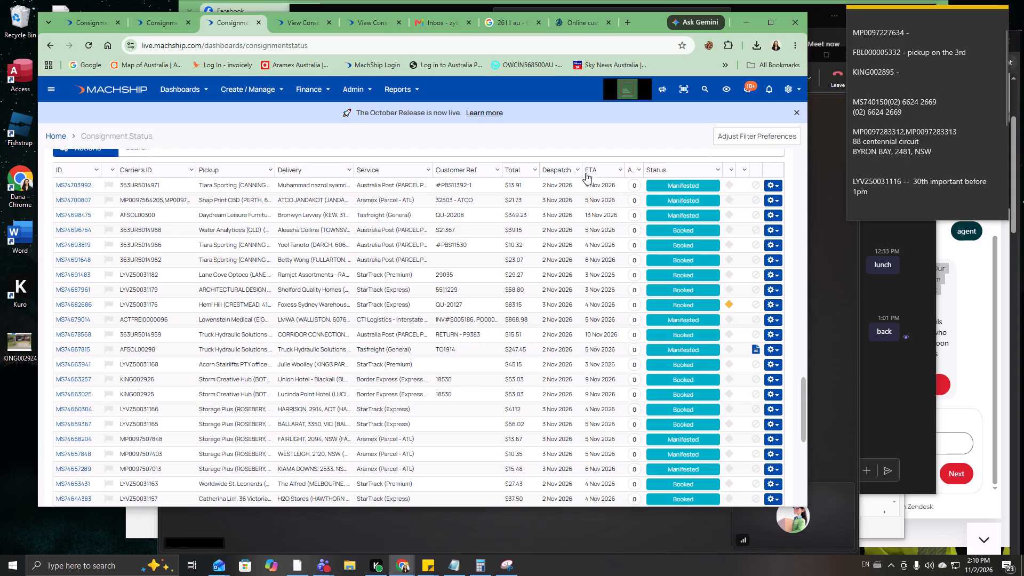
double_click(577, 169)
double_click(565, 203)
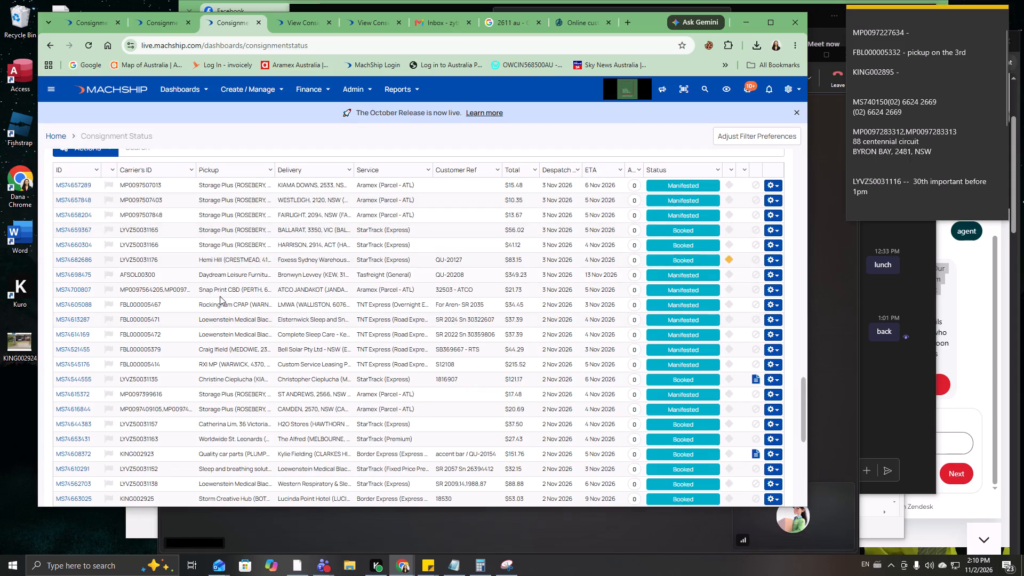
scroll(214, 394, "down", 1)
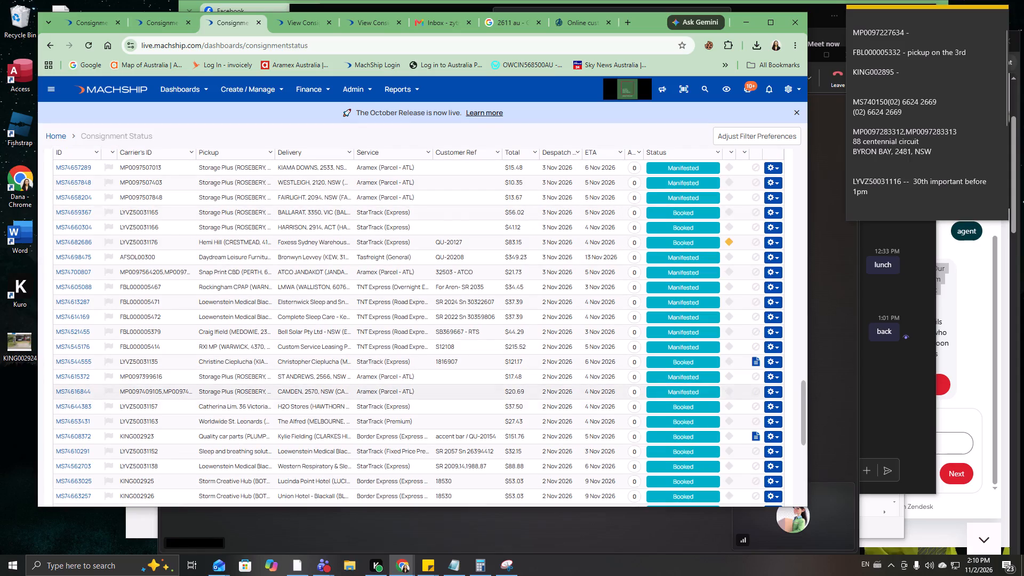
scroll(237, 423, "down", 3)
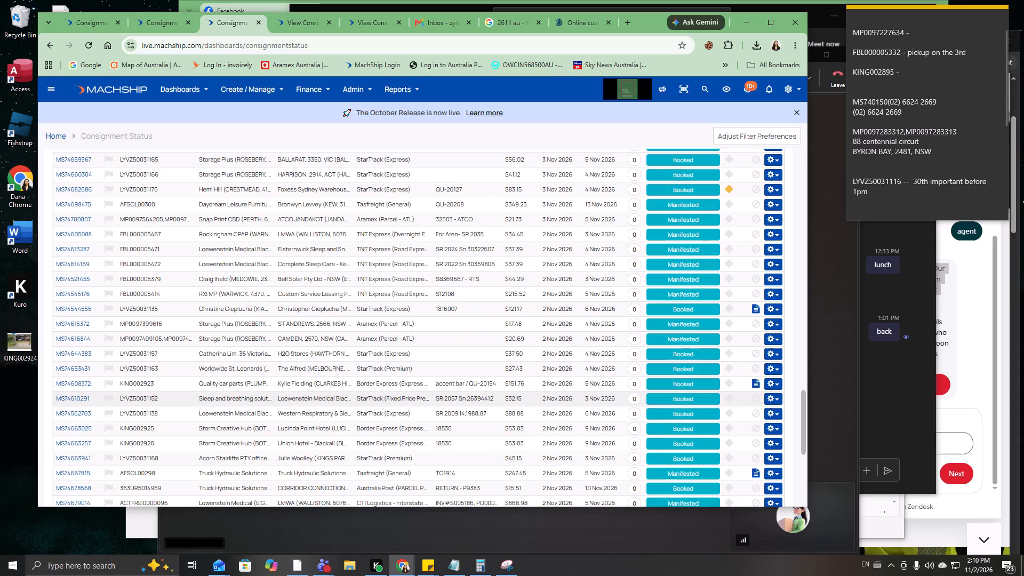
scroll(209, 465, "down", 5)
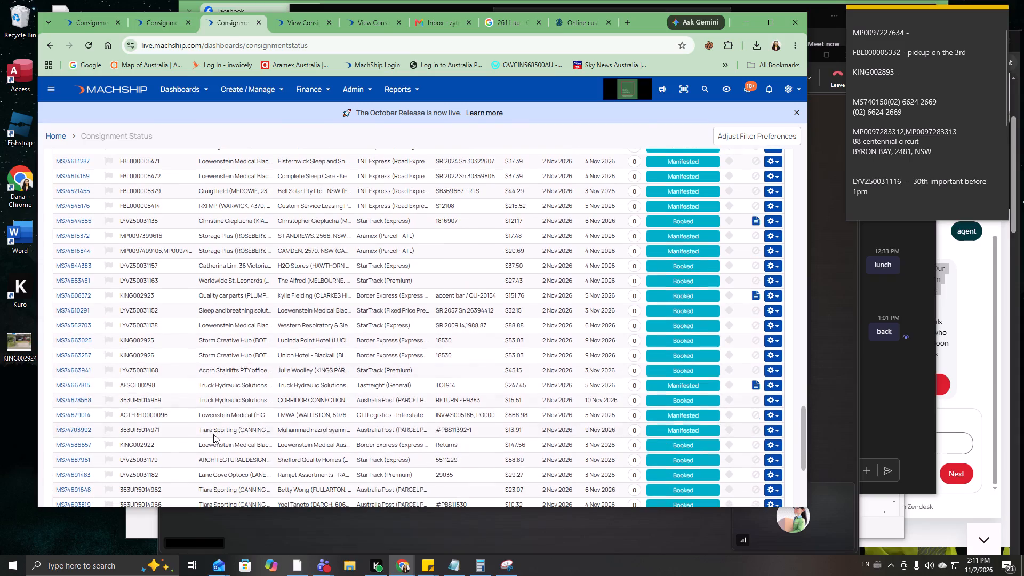
left_click_drag(244, 435, 210, 435)
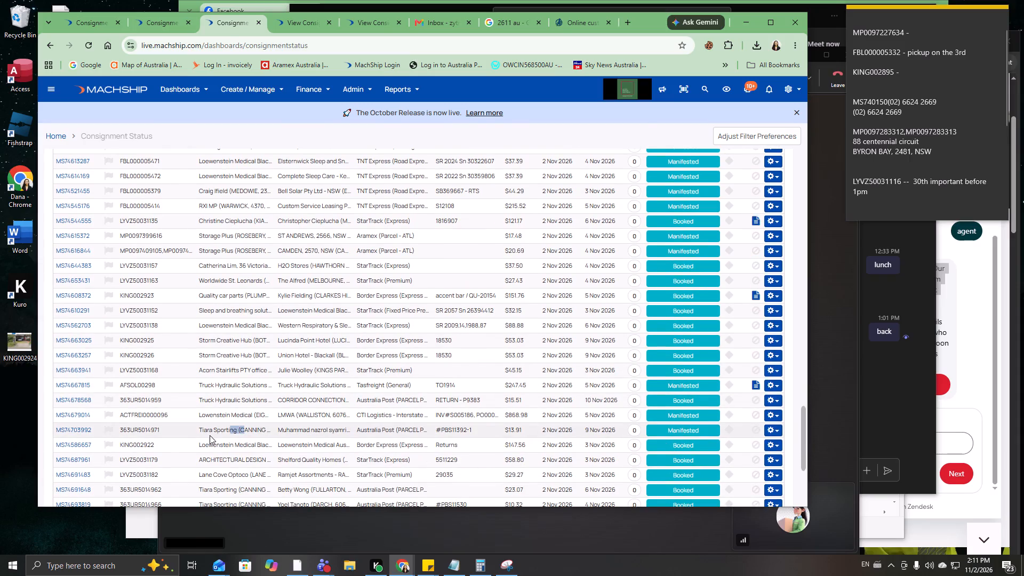
left_click_drag(210, 435, 174, 436)
right_click(77, 427)
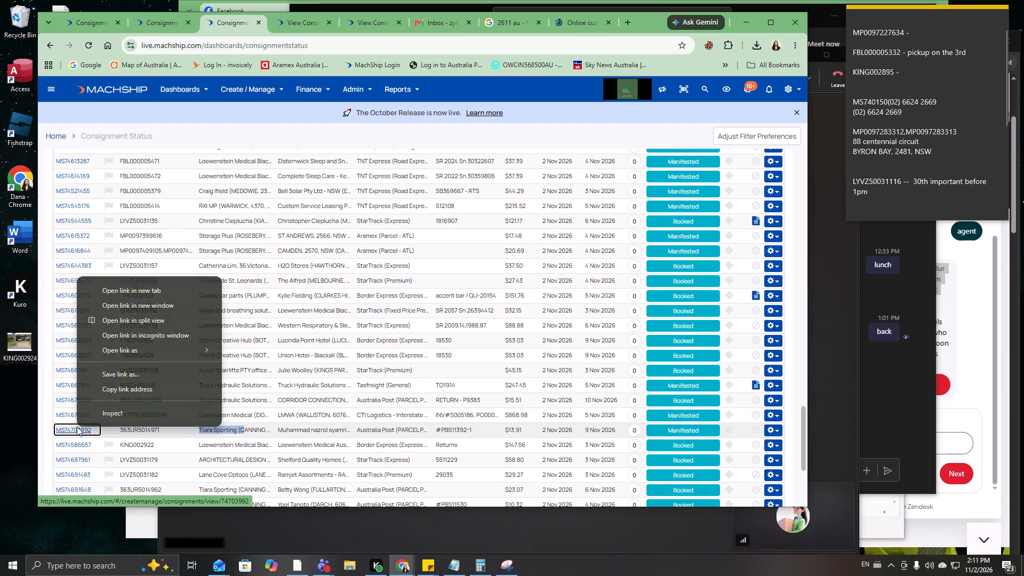
left_click(164, 297)
left_click(270, 26)
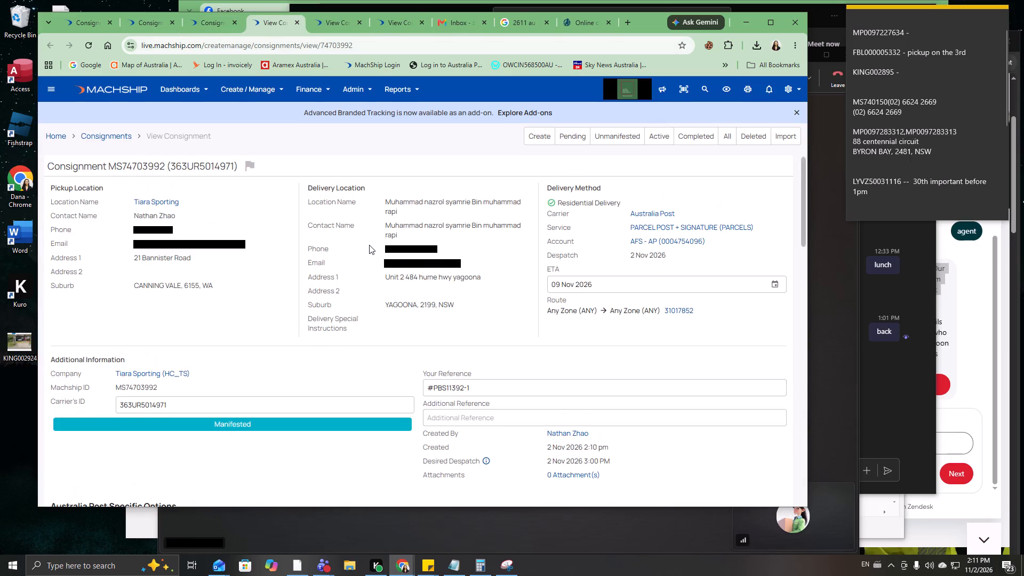
scroll(366, 254, "down", 6)
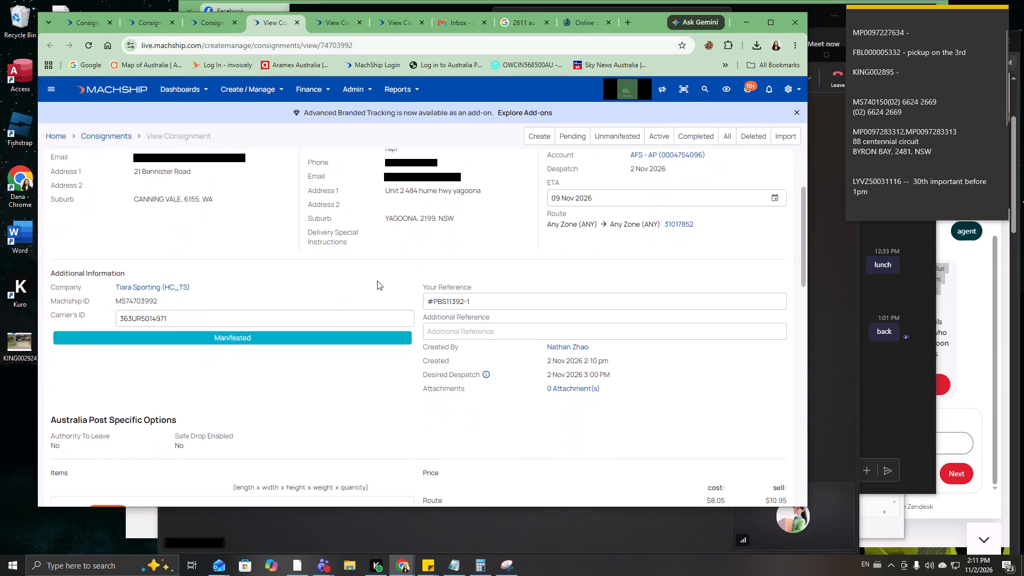
scroll(377, 281, "down", 20)
scroll(383, 290, "down", 8)
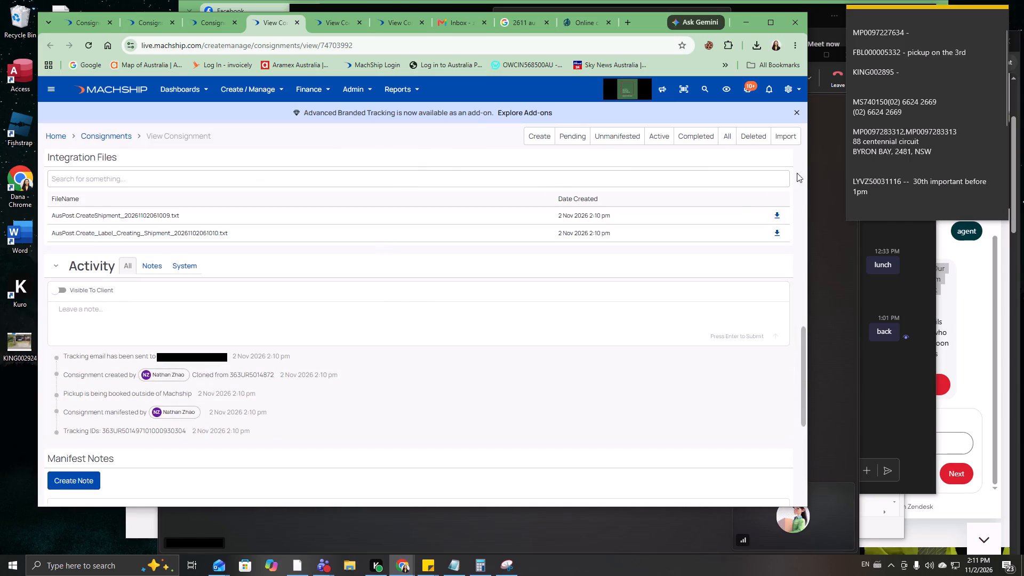
scroll(420, 211, "up", 12)
scroll(290, 238, "down", 1)
Copy the pickup location's email address from the Tiara Sporting consignment.
scroll(290, 245, "up", 20)
scroll(290, 245, "up", 11)
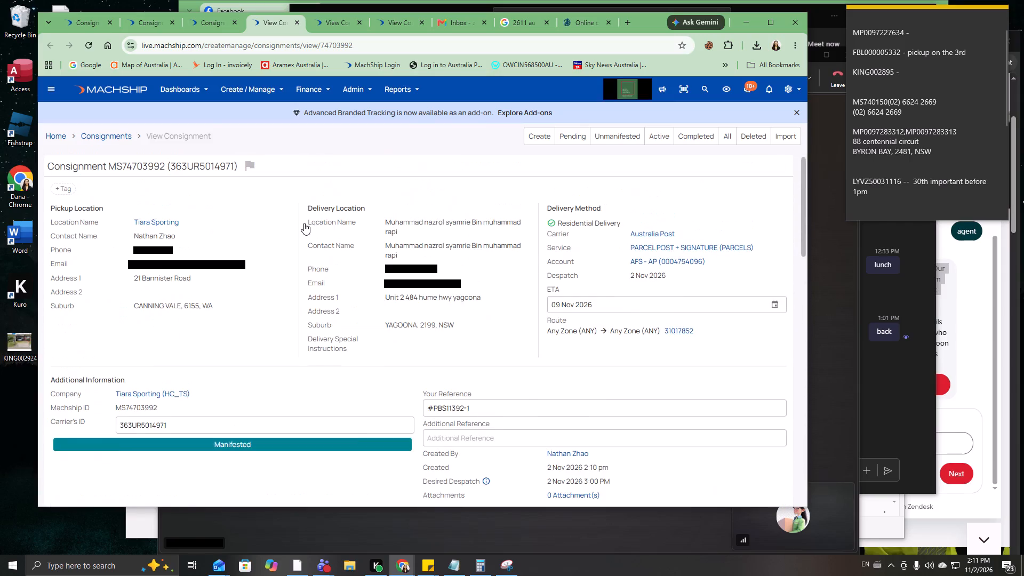
left_click_drag(249, 262, 128, 261)
key("ctrl+c")
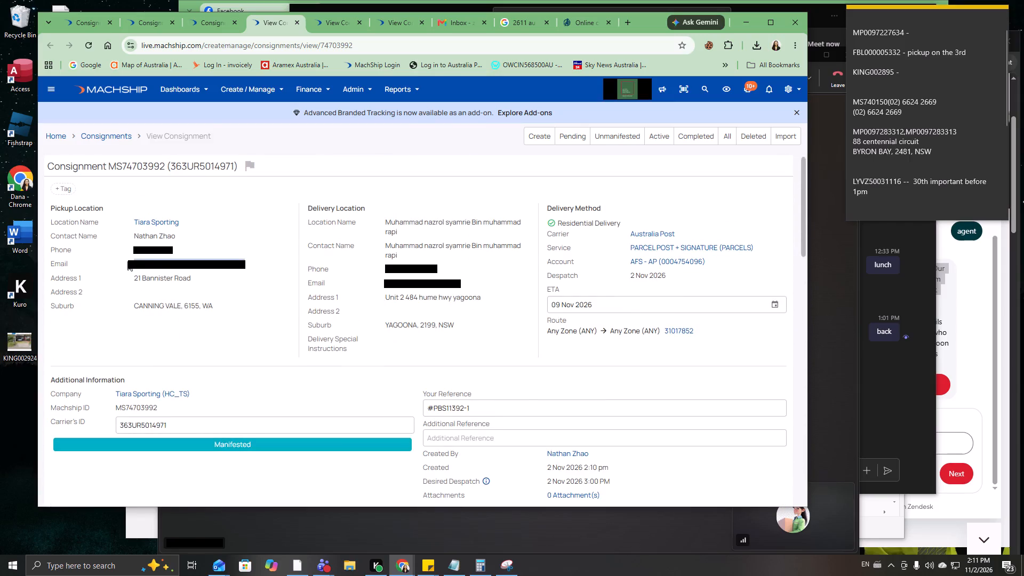
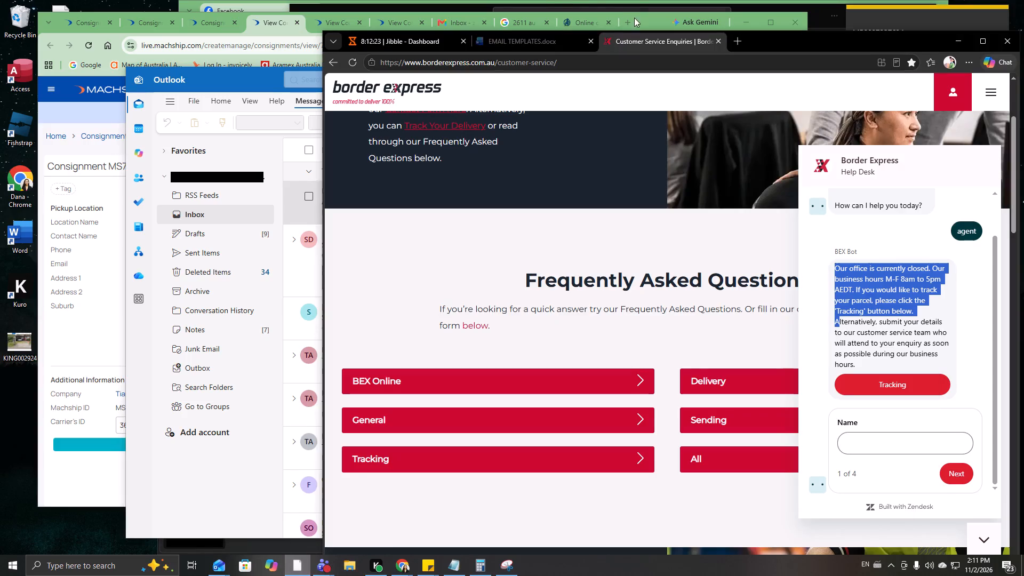
Open the EMAIL TEMPLATES document and look through its templates for one about Australia Post shipments.
left_click(516, 41)
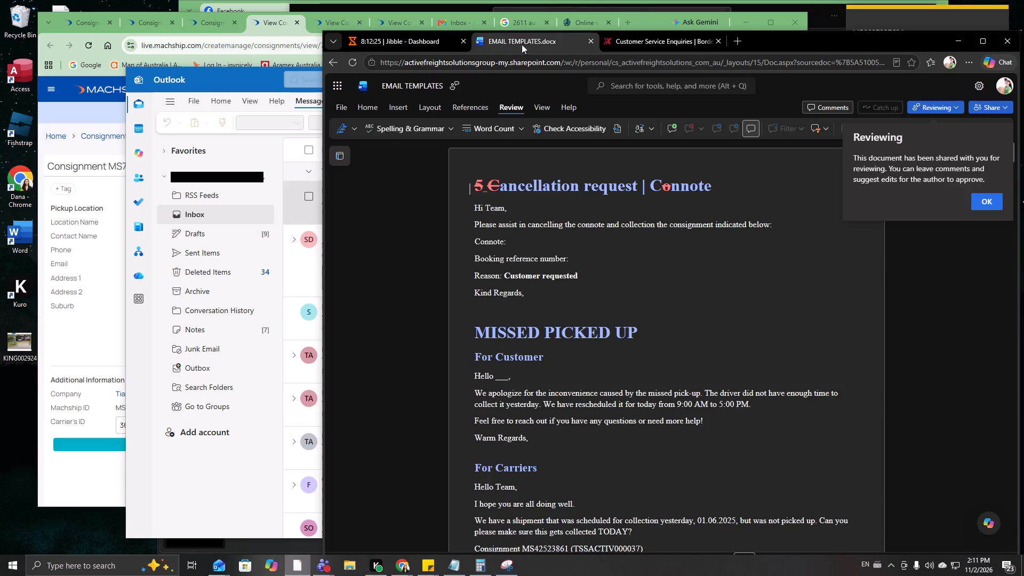
scroll(564, 340, "down", 12)
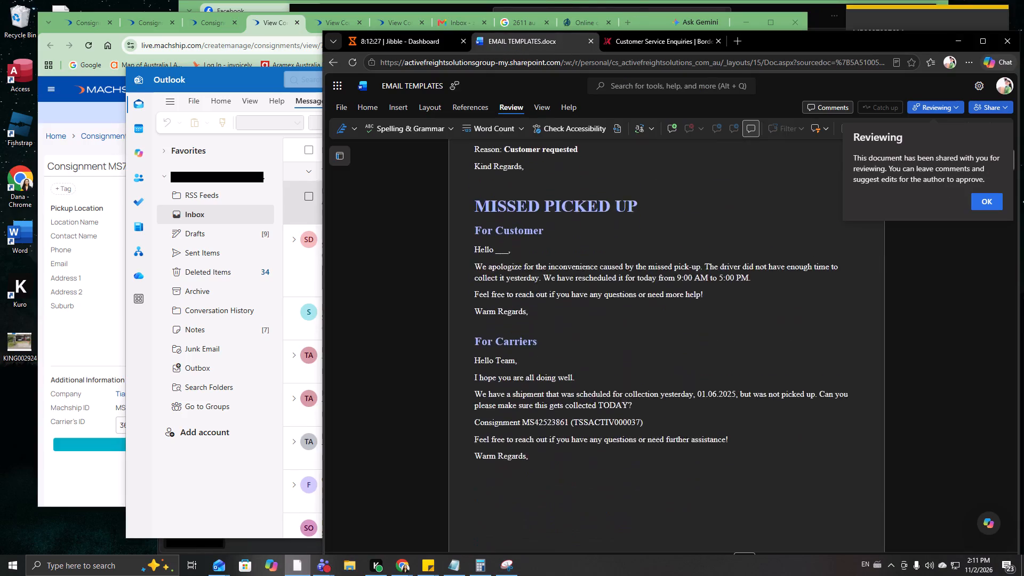
scroll(573, 374, "down", 20)
scroll(573, 374, "down", 14)
scroll(593, 370, "down", 8)
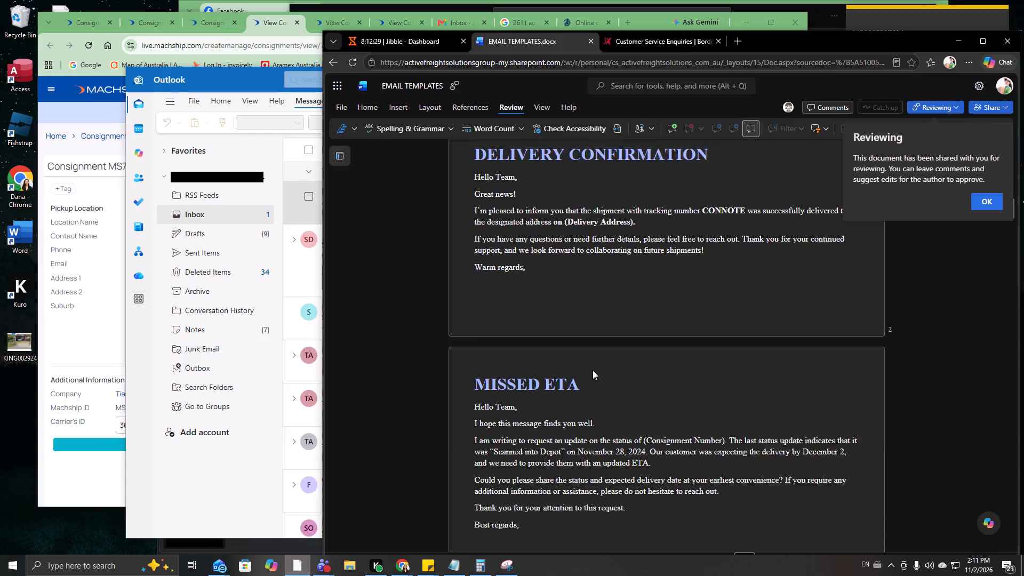
scroll(593, 370, "down", 20)
scroll(593, 370, "down", 20)
scroll(593, 370, "down", 8)
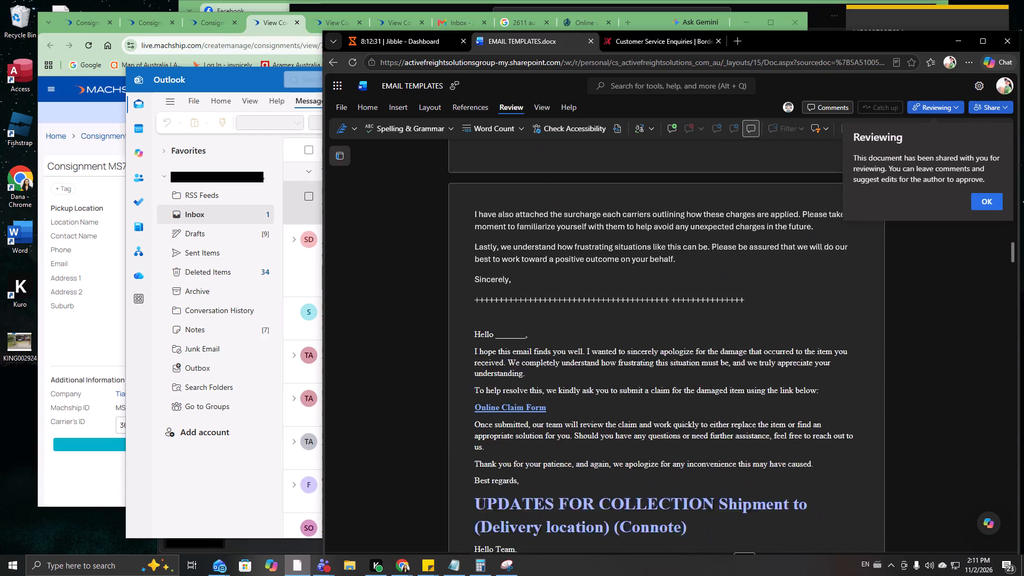
scroll(601, 373, "down", 17)
scroll(605, 395, "down", 7)
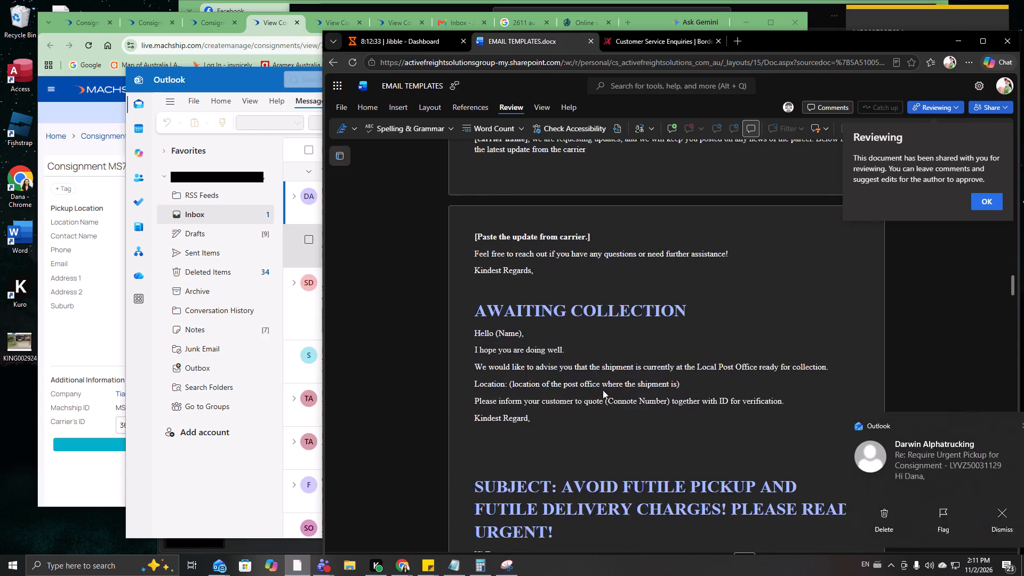
scroll(601, 407, "down", 10)
scroll(601, 403, "up", 1)
scroll(601, 403, "down", 13)
scroll(601, 402, "down", 8)
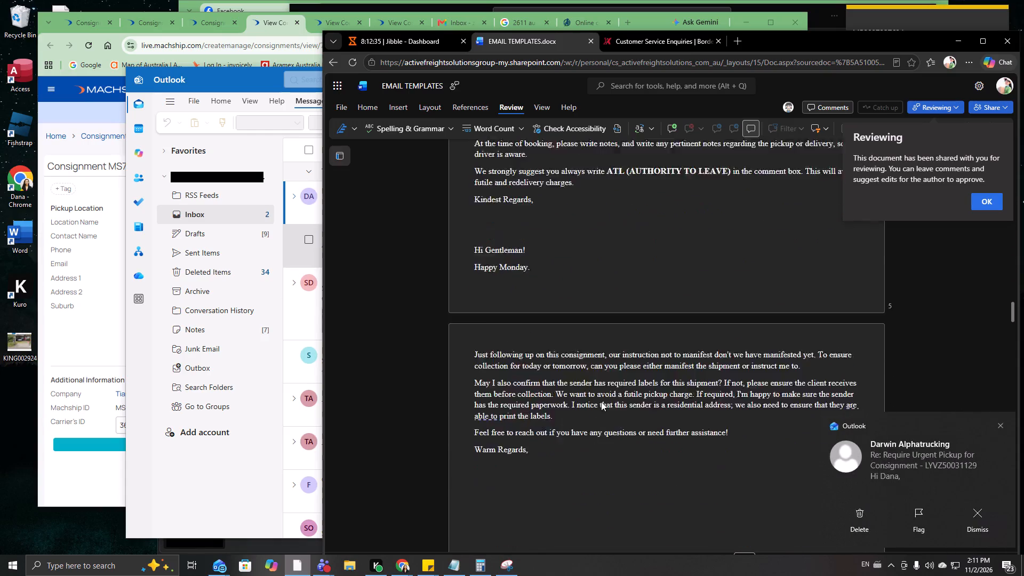
scroll(601, 402, "down", 7)
scroll(597, 397, "down", 15)
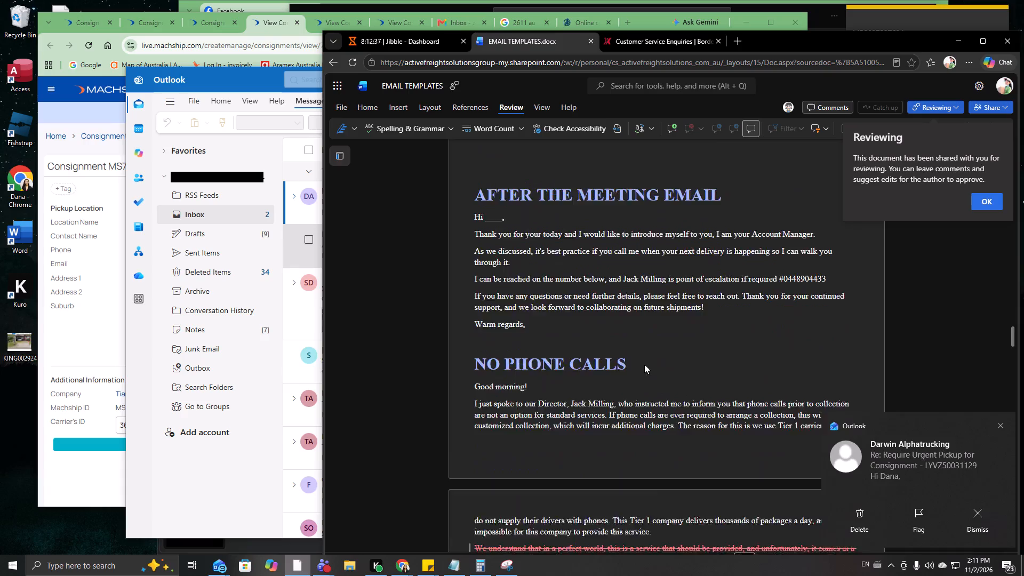
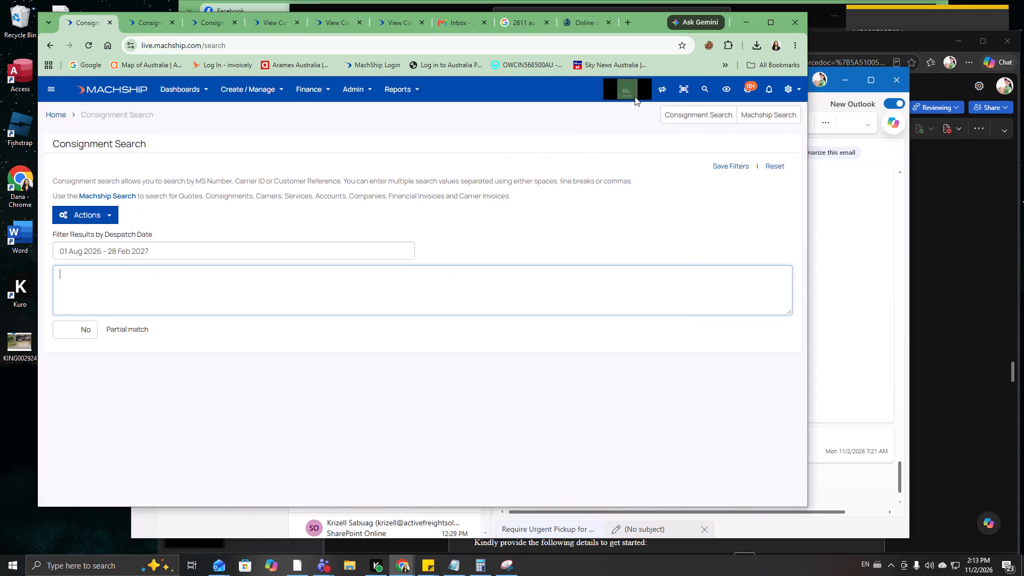
key("ctrl+v")
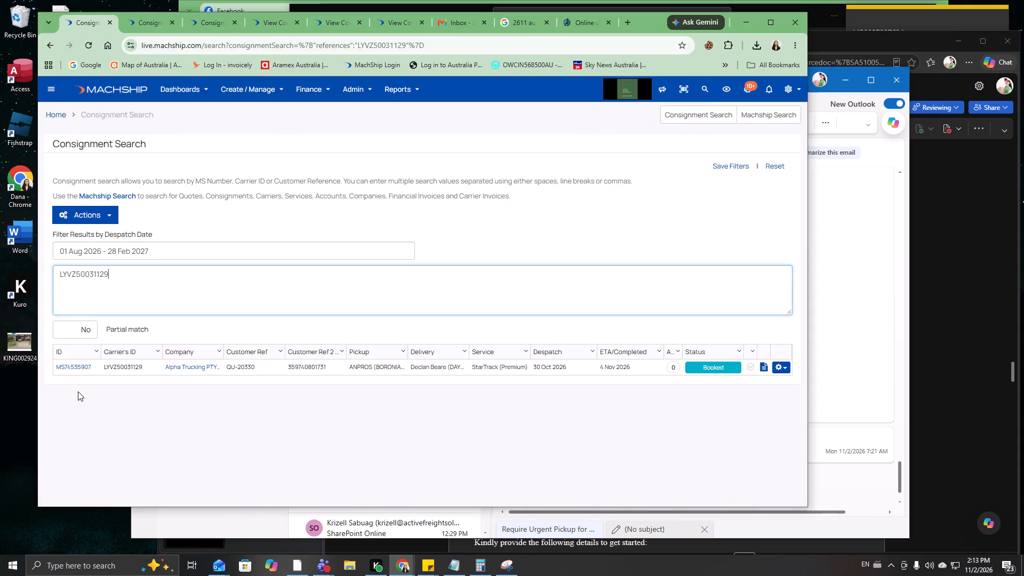
left_click(72, 366)
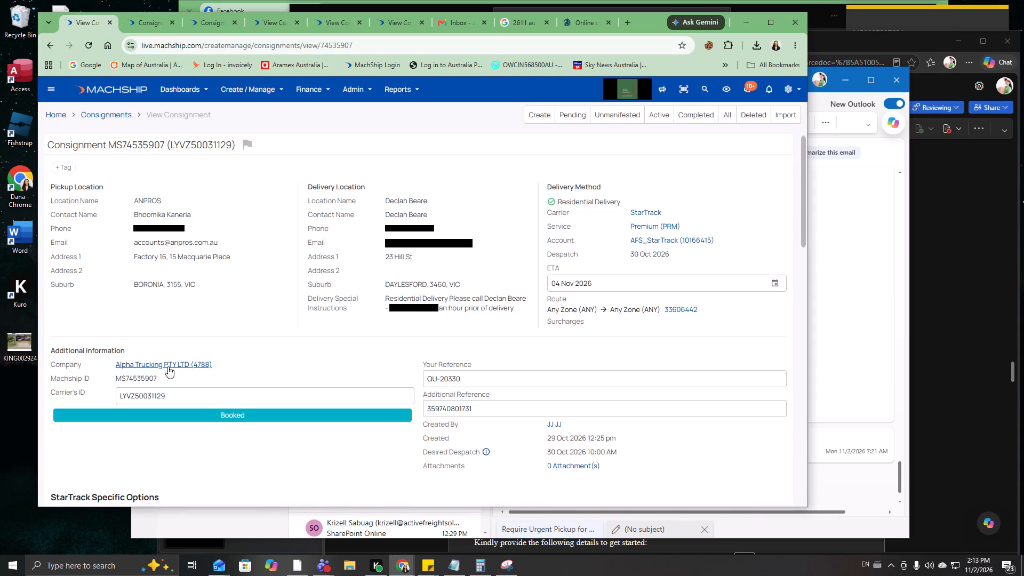
scroll(215, 367, "down", 19)
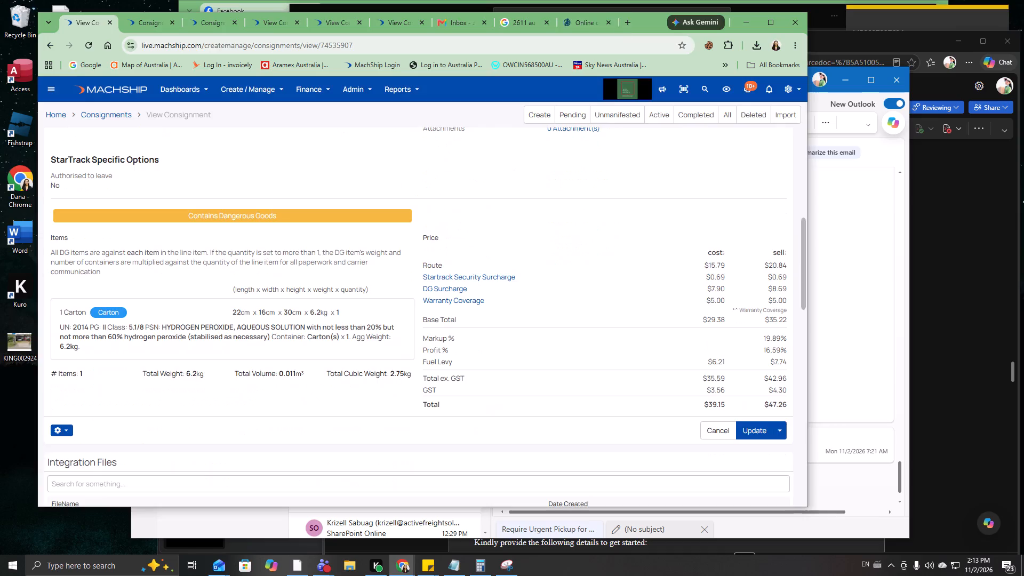
Open a new browser tab for a web lookup.
left_click(625, 22)
left_click(540, 44)
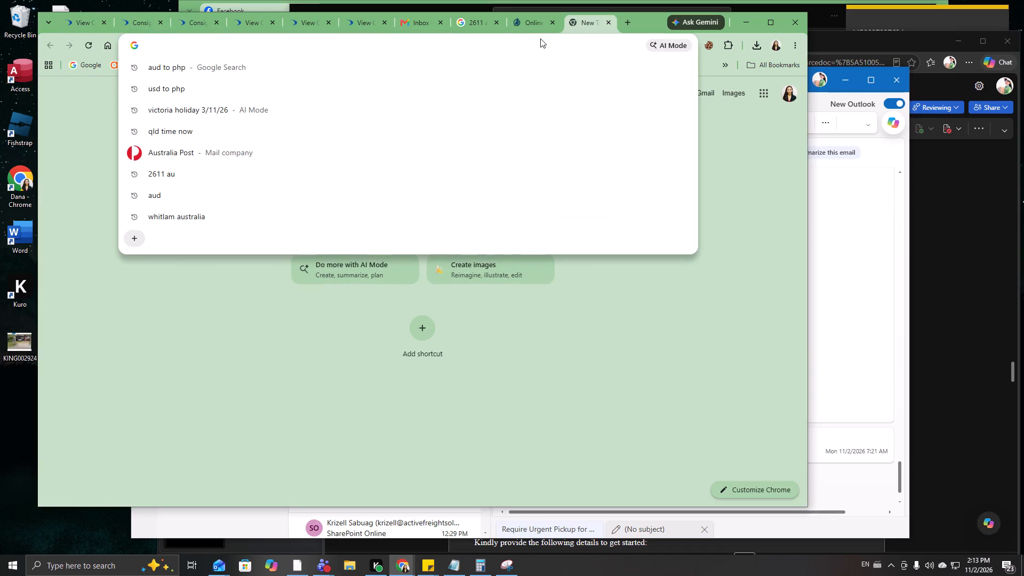
type("austra")
key("Right")
key("Return")
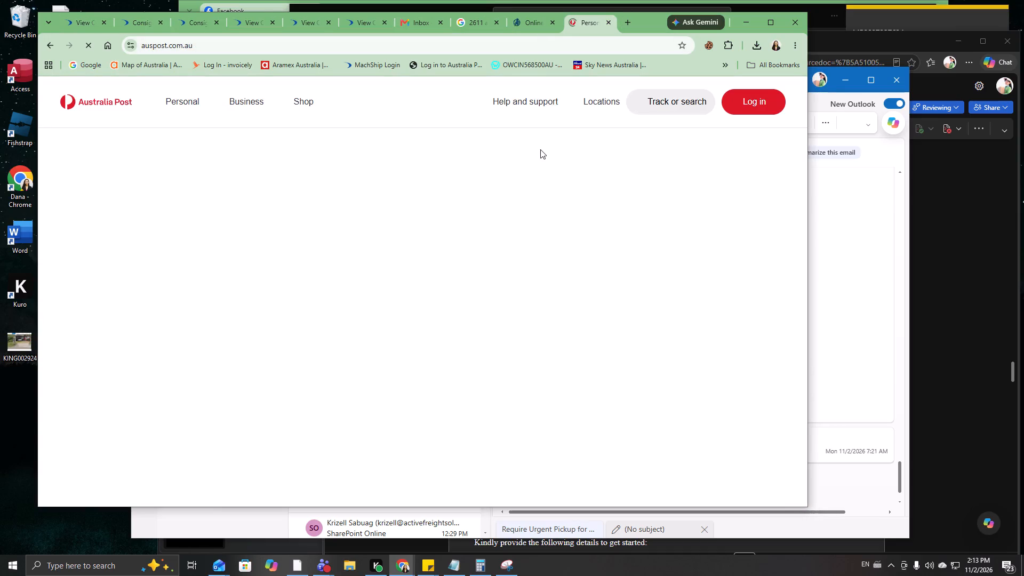
left_click(301, 267)
key("ctrl+v")
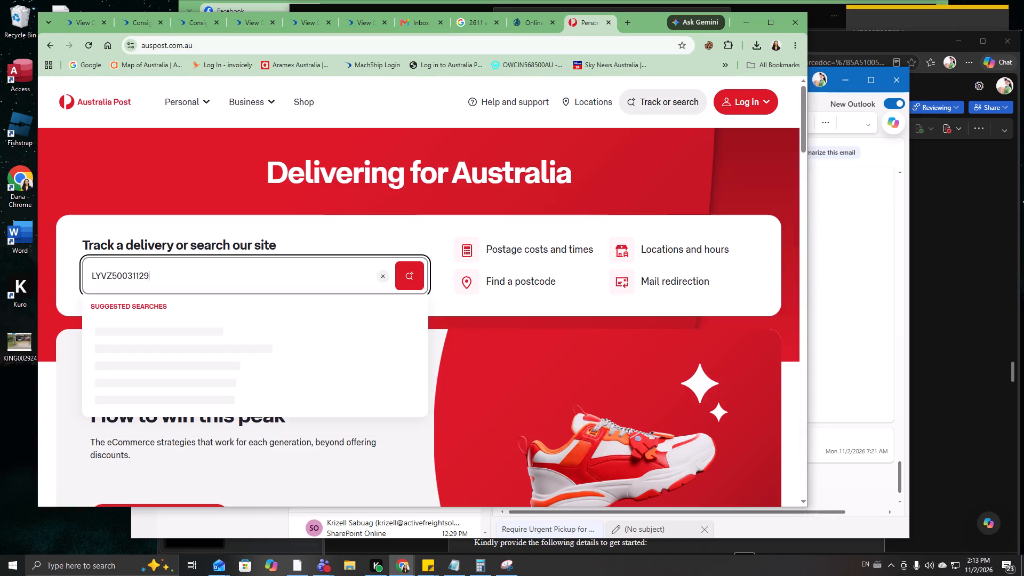
left_click(409, 276)
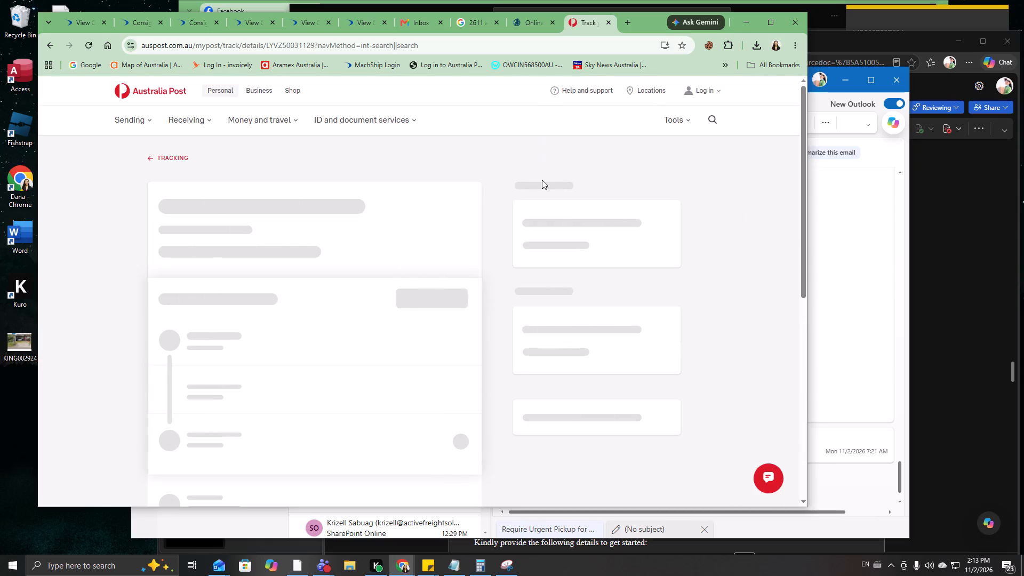
left_click_drag(651, 22, 651, 40)
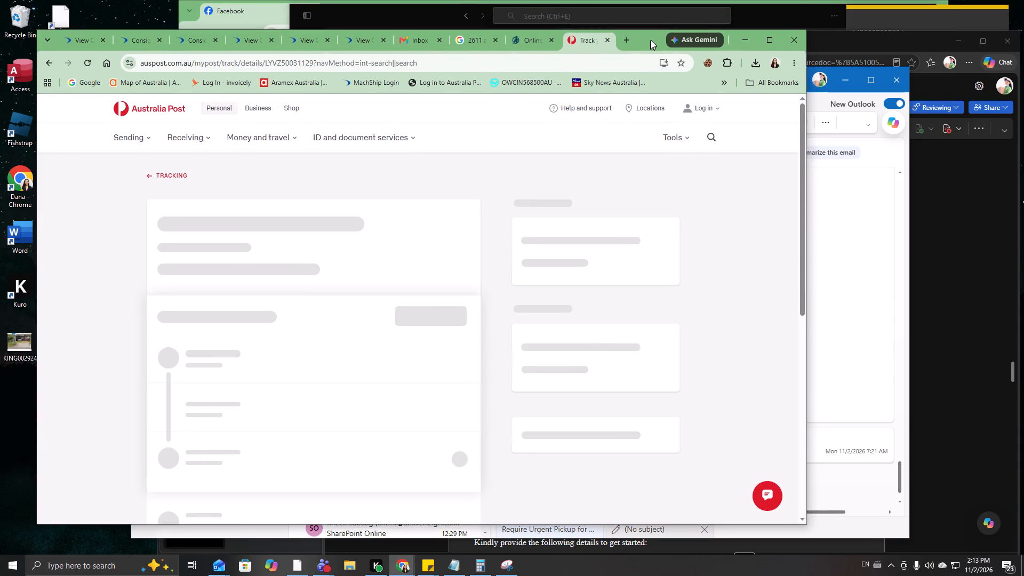
left_click_drag(651, 40, 662, 40)
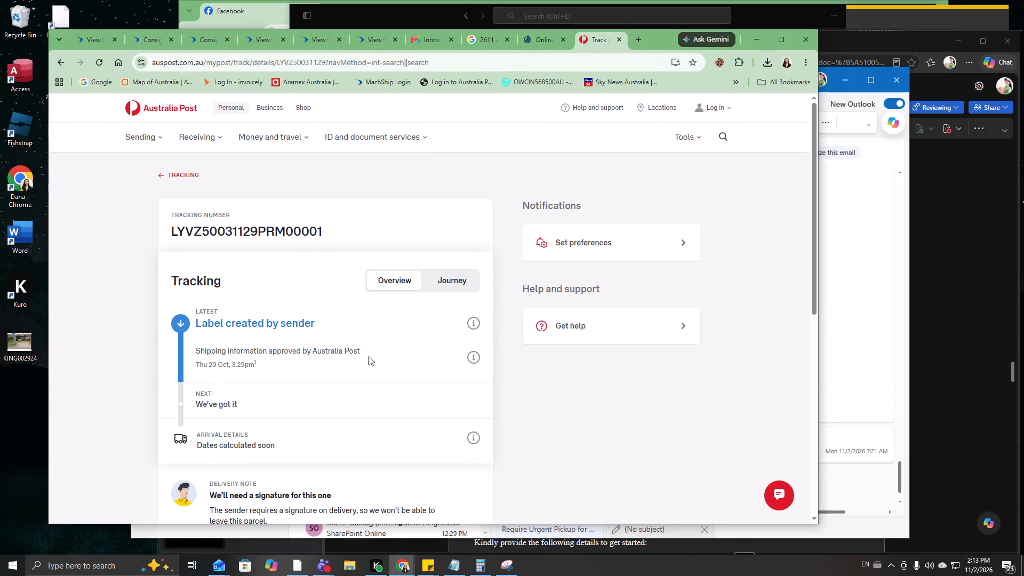
left_click(213, 406)
left_click(234, 15)
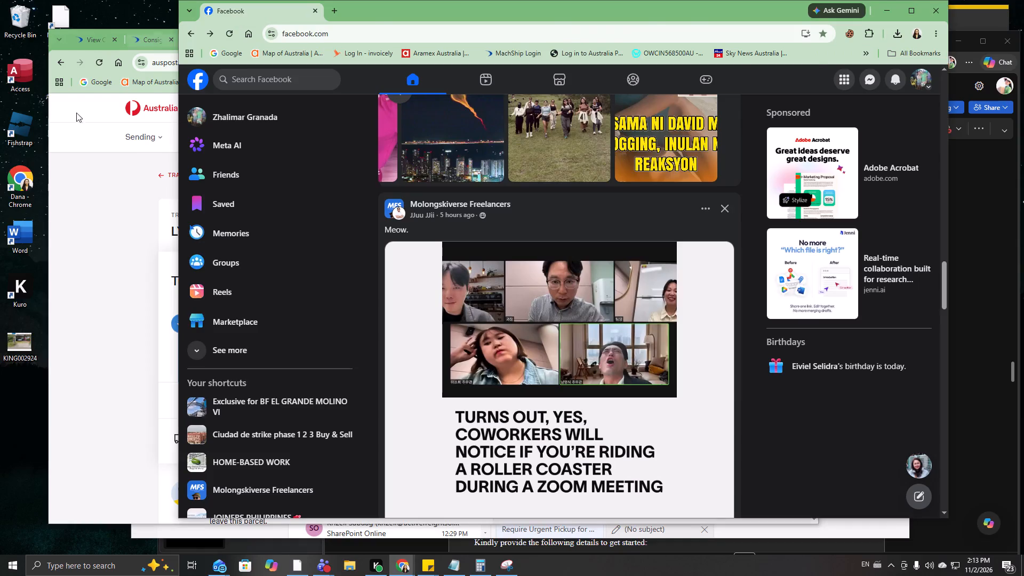
left_click(62, 222)
left_click(88, 41)
scroll(273, 276, "up", 8)
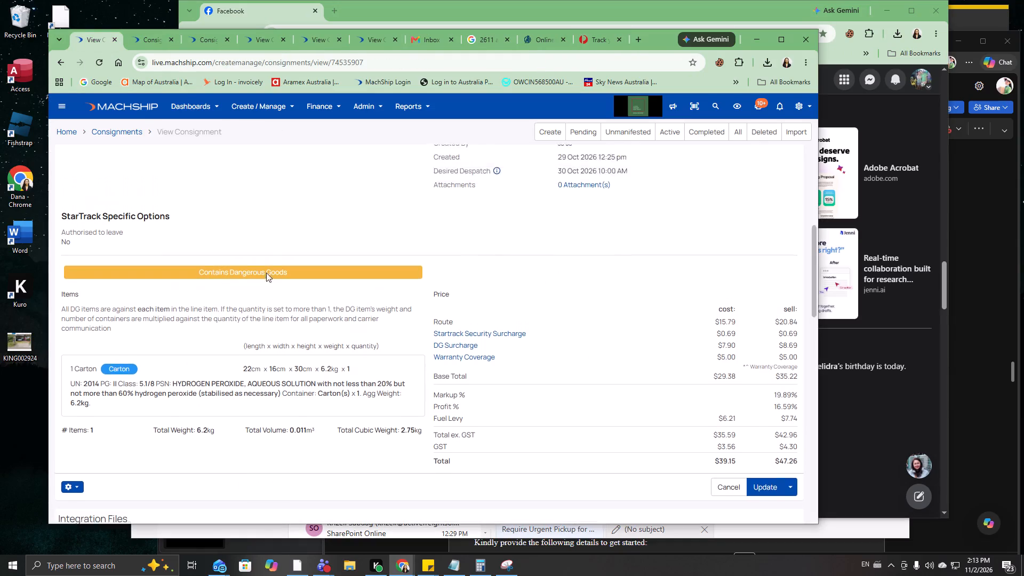
scroll(266, 273, "up", 6)
Search Google in a new tab for "victoria time now".
double_click(641, 38)
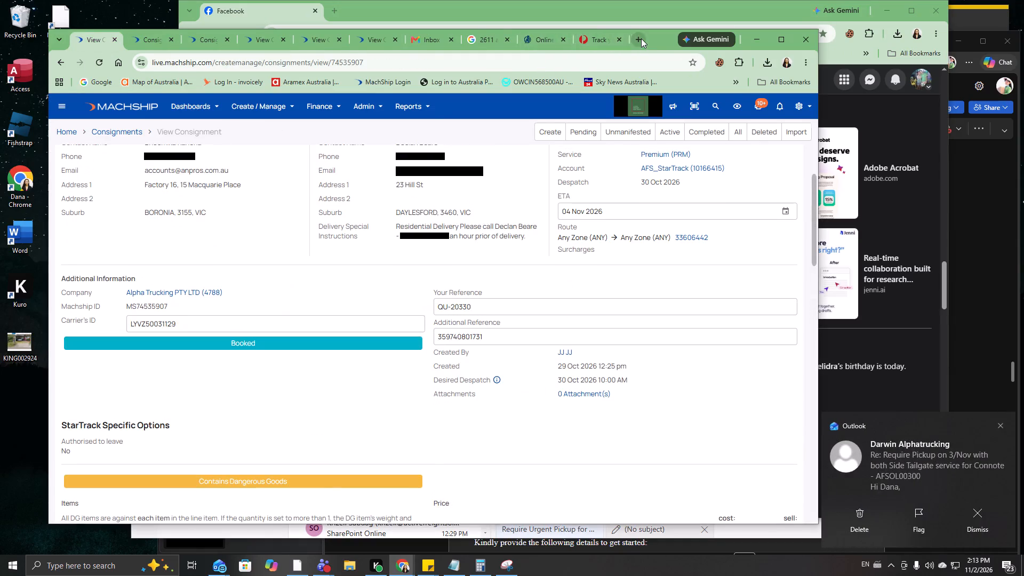
left_click(423, 61)
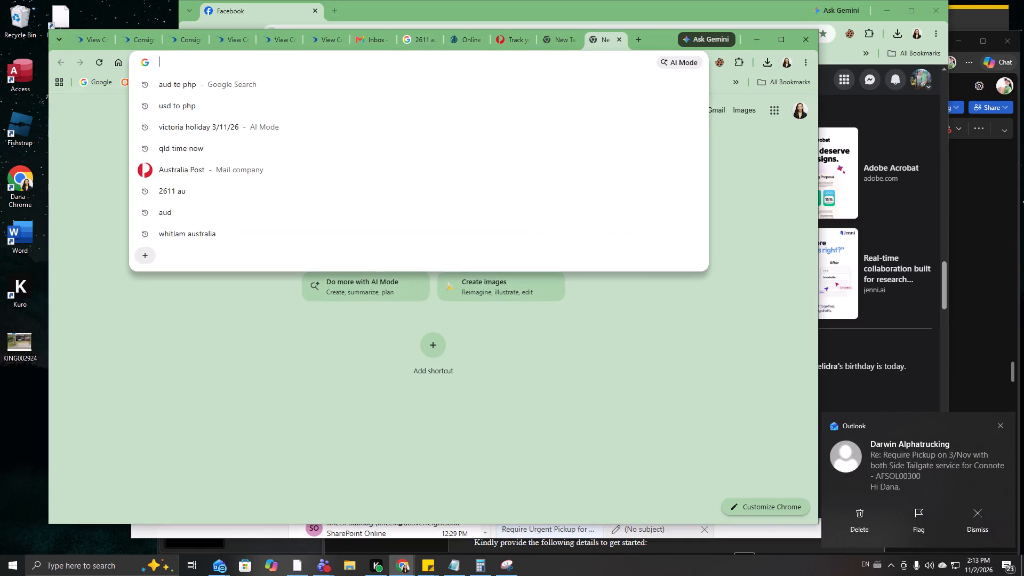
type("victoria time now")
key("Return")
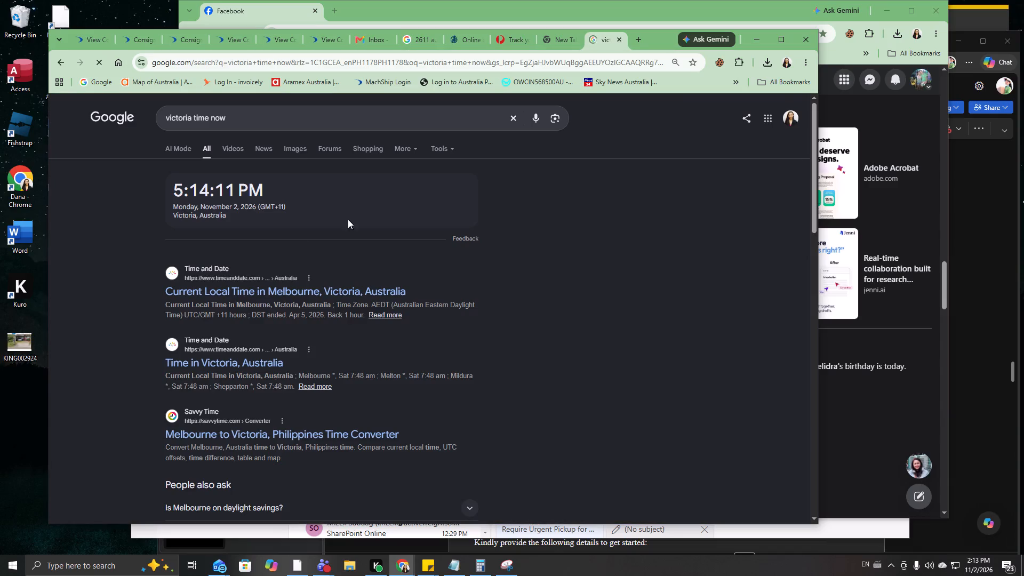
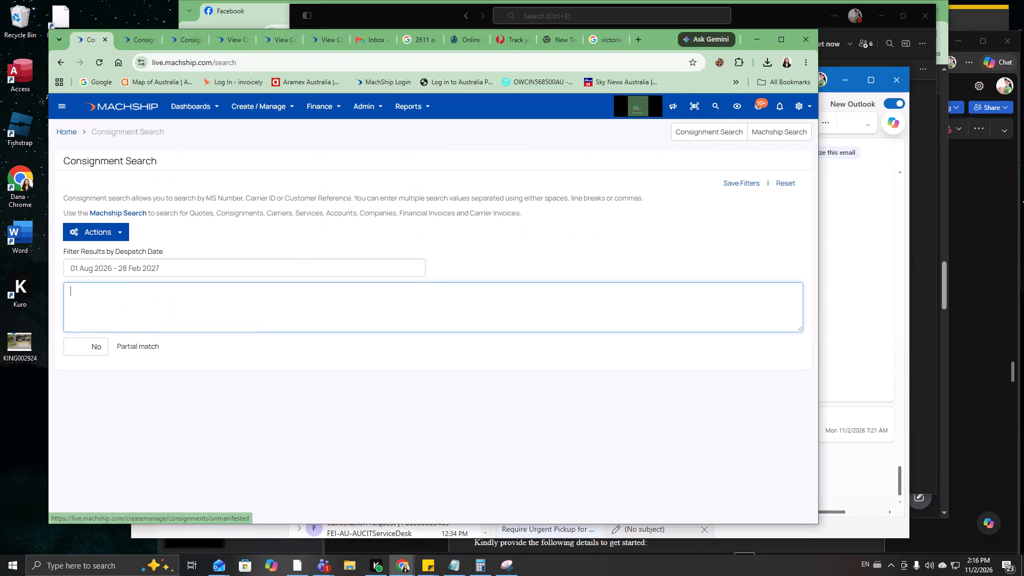
key("ctrl+v")
left_click(80, 381)
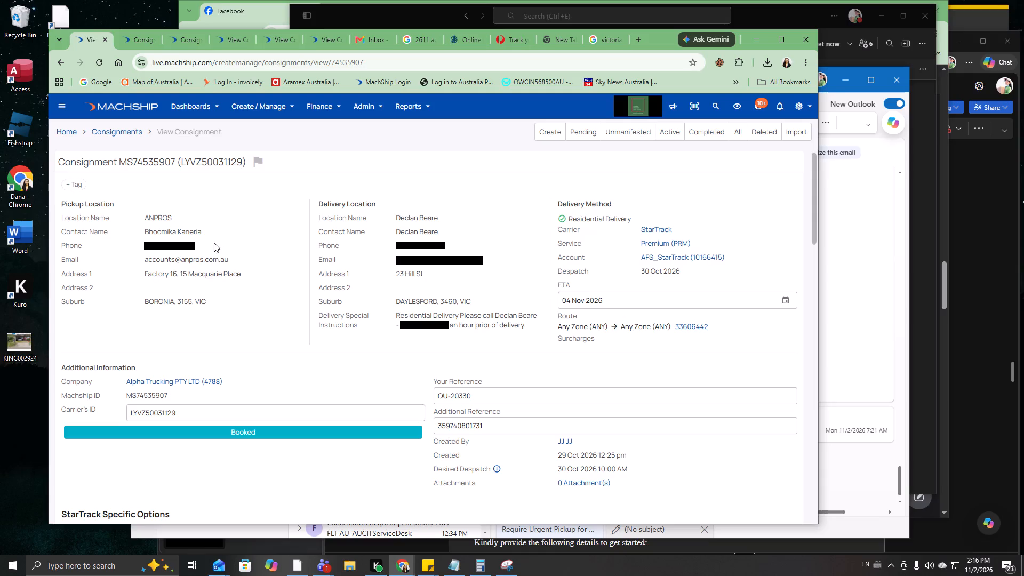
left_click_drag(205, 248, 146, 248)
right_click(146, 248)
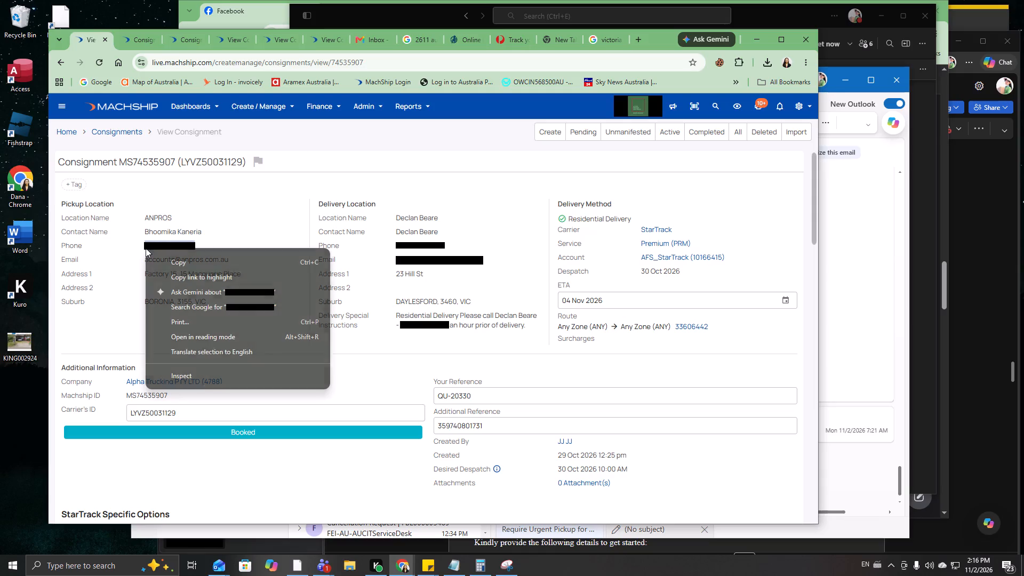
left_click(190, 261)
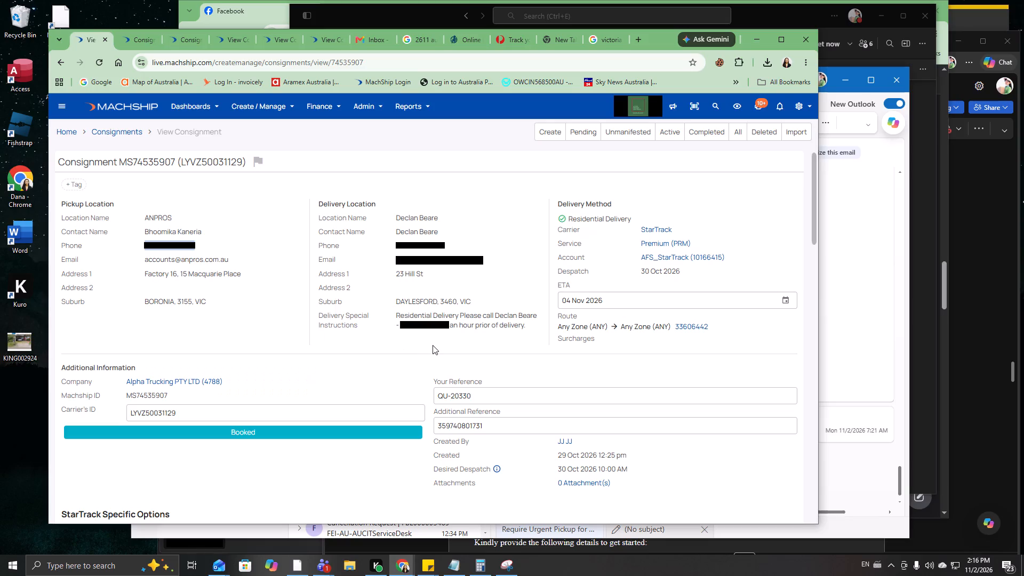